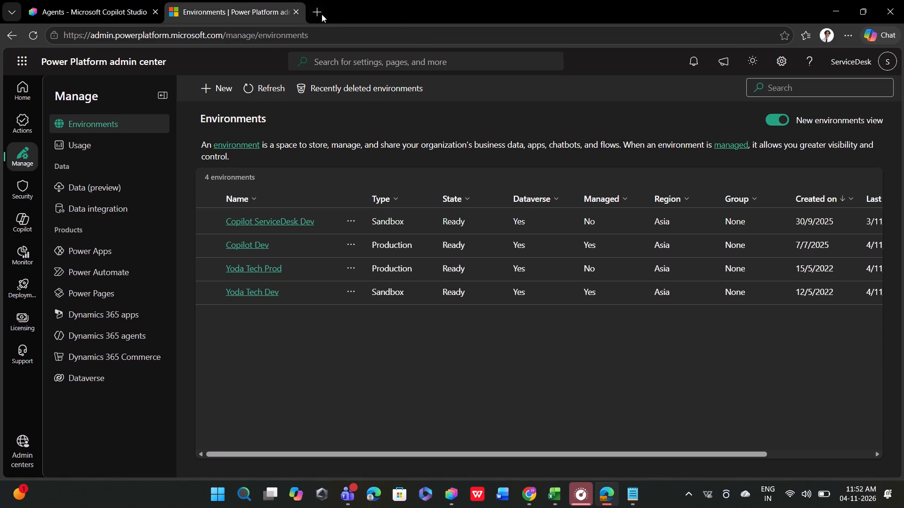
click(312, 16)
text(te)
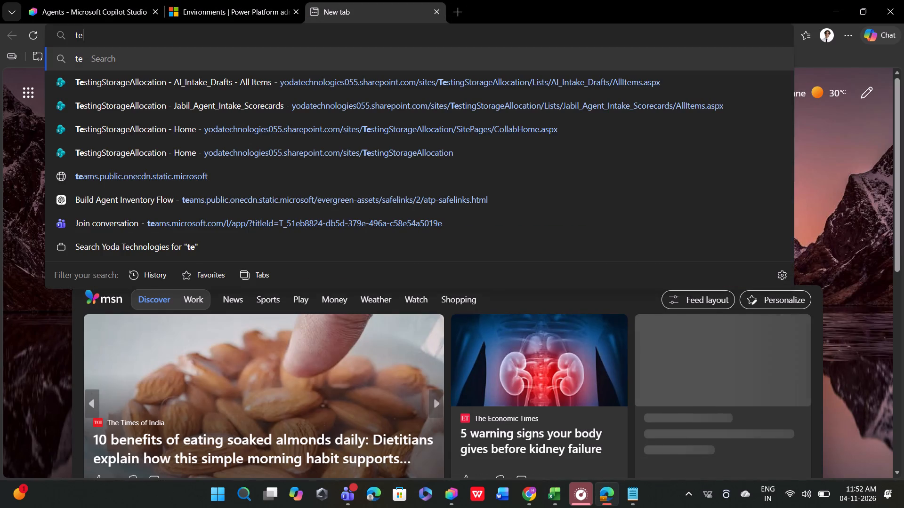
click(292, 88)
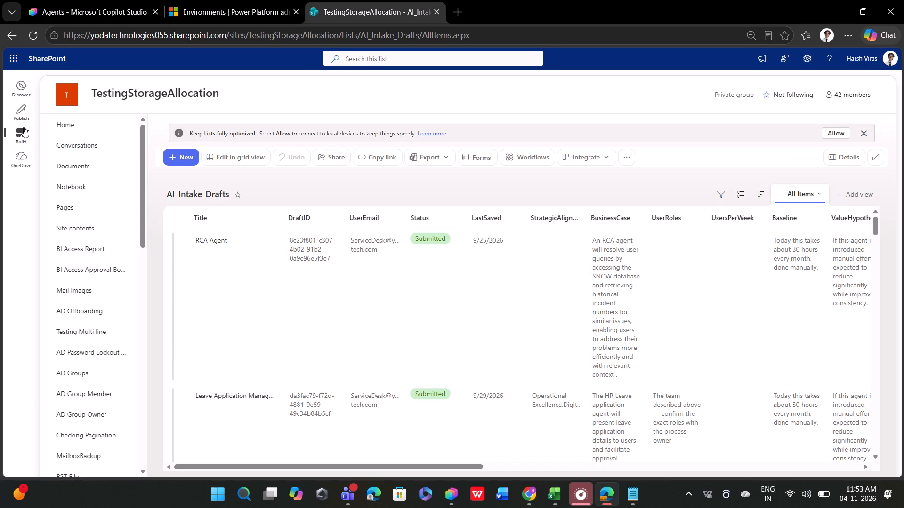
Open SharePoint's Build page from the full view of recent items and go to its Start building section.
click(23, 128)
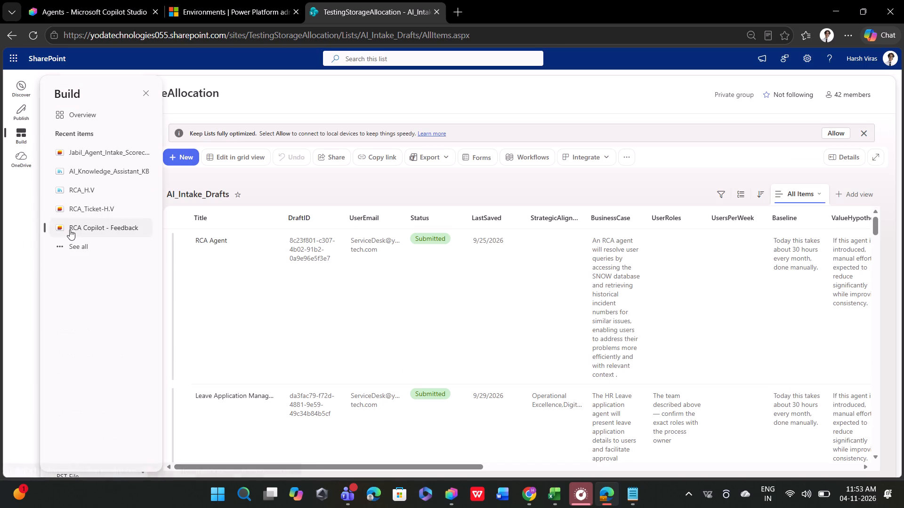
click(77, 246)
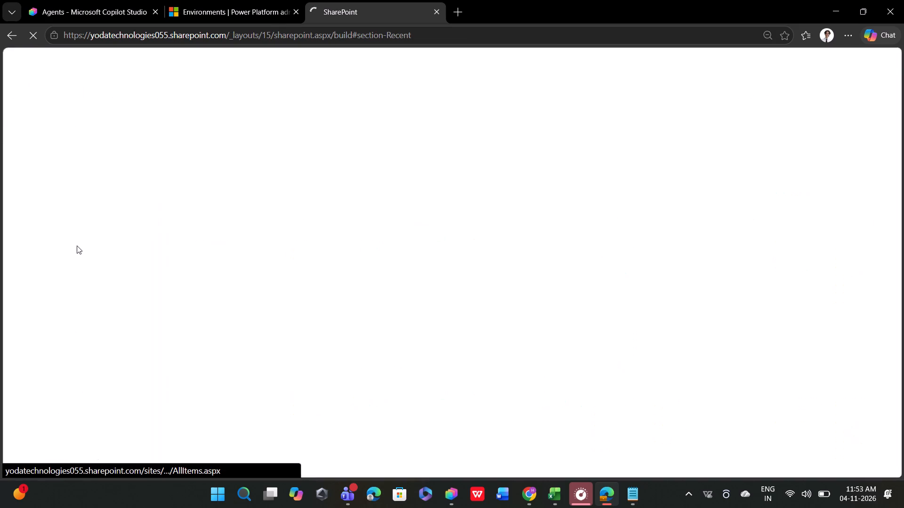
scroll(77, 246, up, 1)
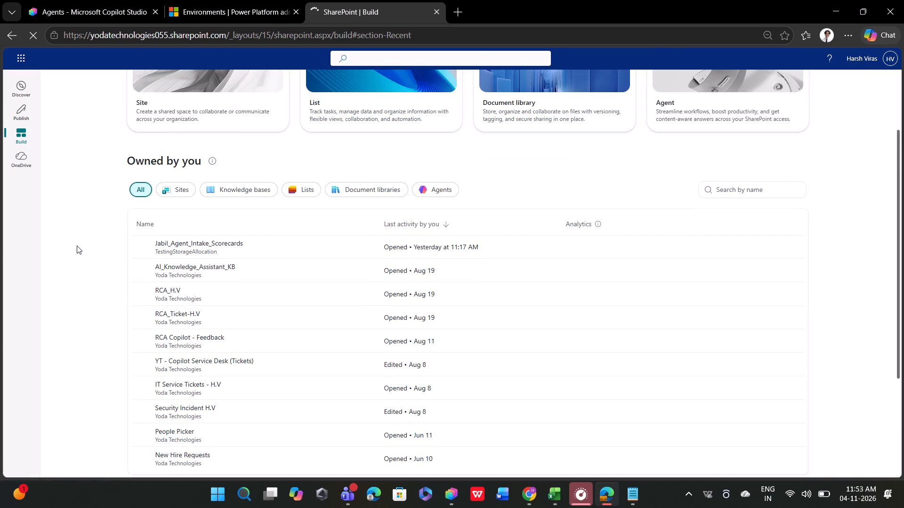
scroll(77, 246, up, 3)
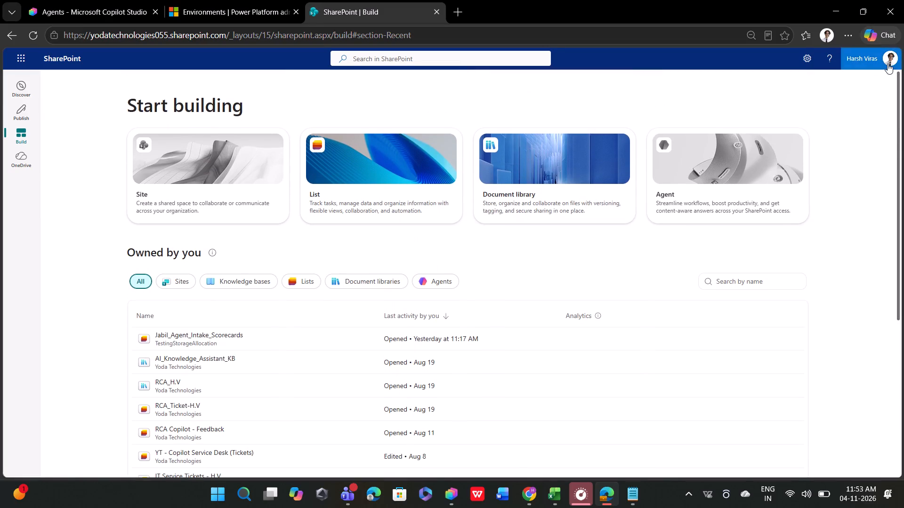
Sign out from SharePoint, picking the ServiceDesk account as the one to sign out of.
click(888, 63)
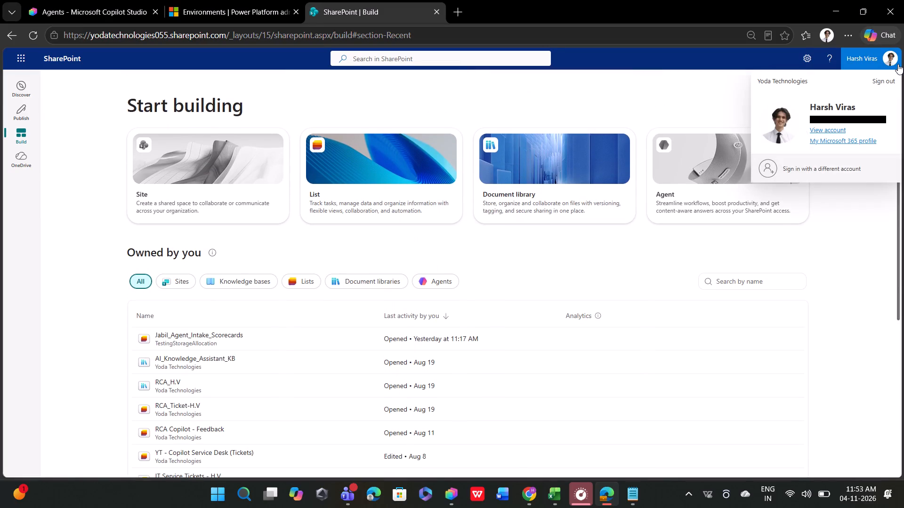
click(883, 77)
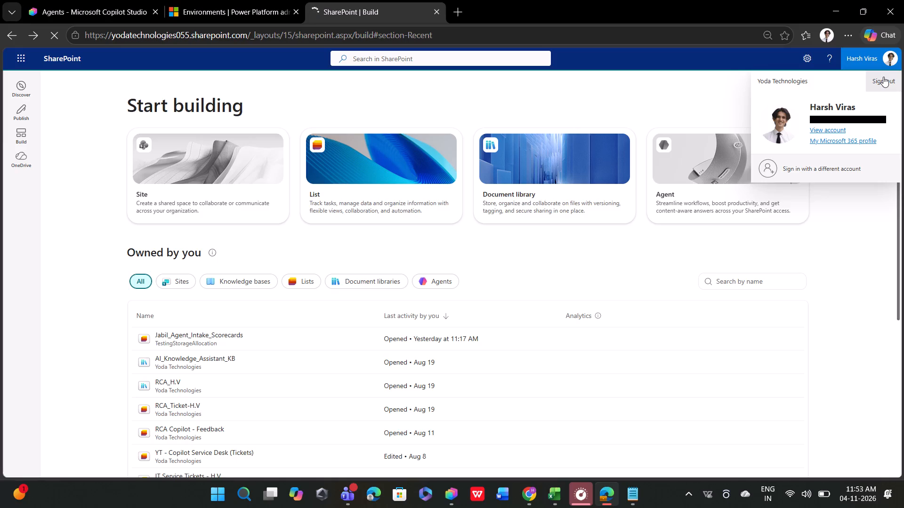
scroll(642, 309, down, 1)
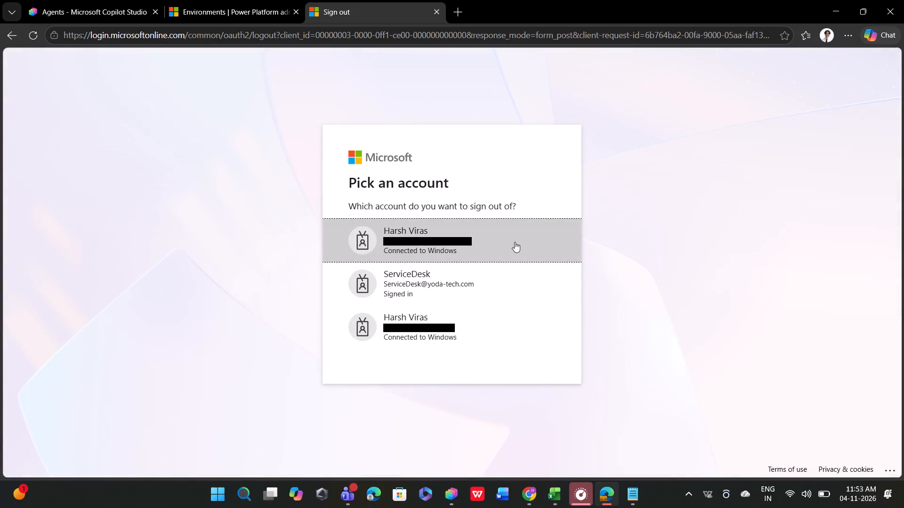
click(469, 289)
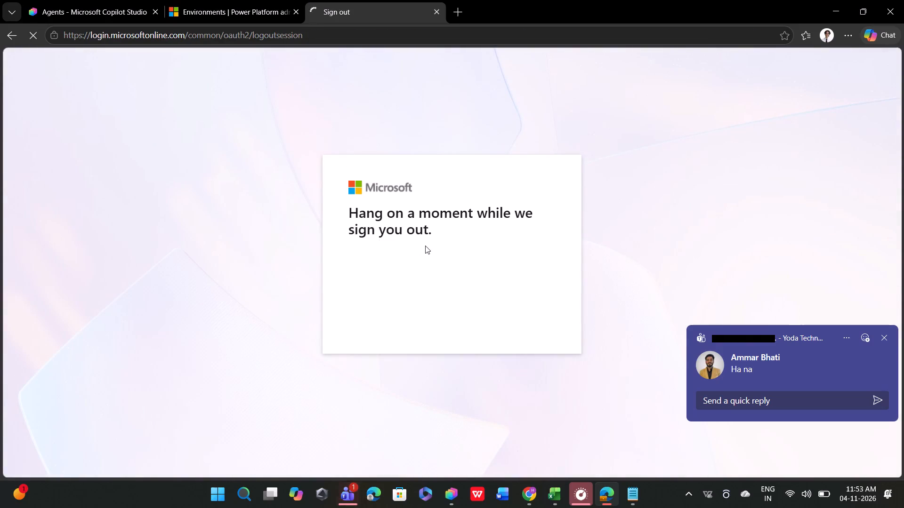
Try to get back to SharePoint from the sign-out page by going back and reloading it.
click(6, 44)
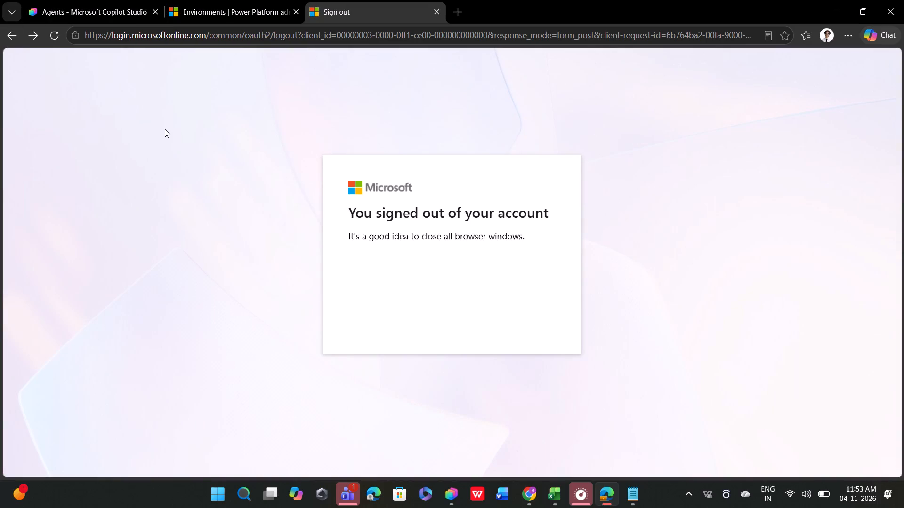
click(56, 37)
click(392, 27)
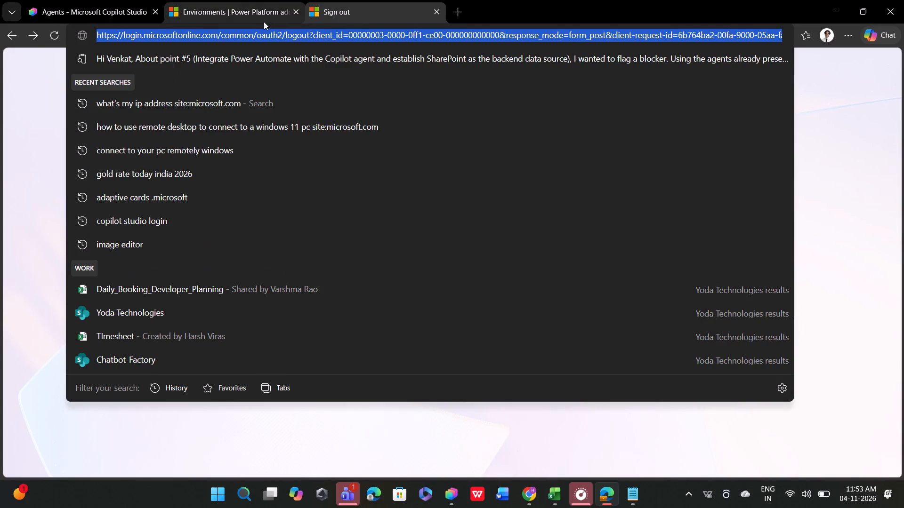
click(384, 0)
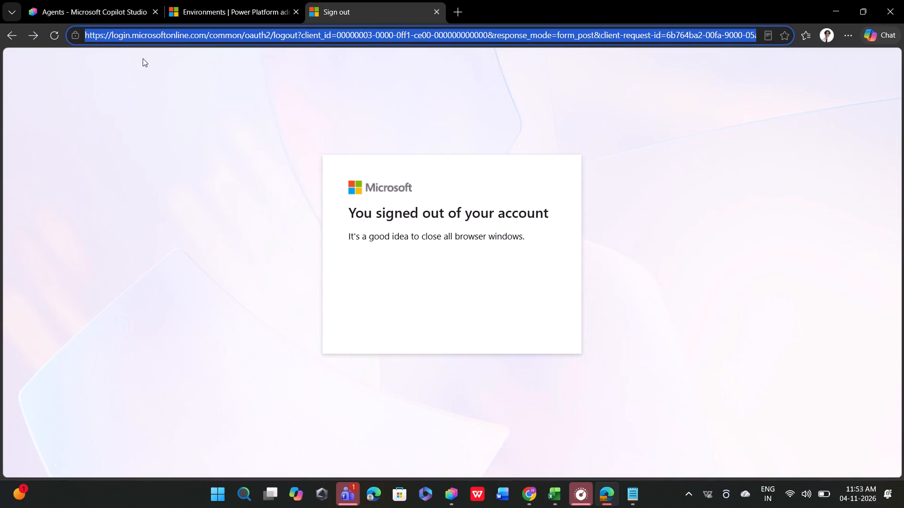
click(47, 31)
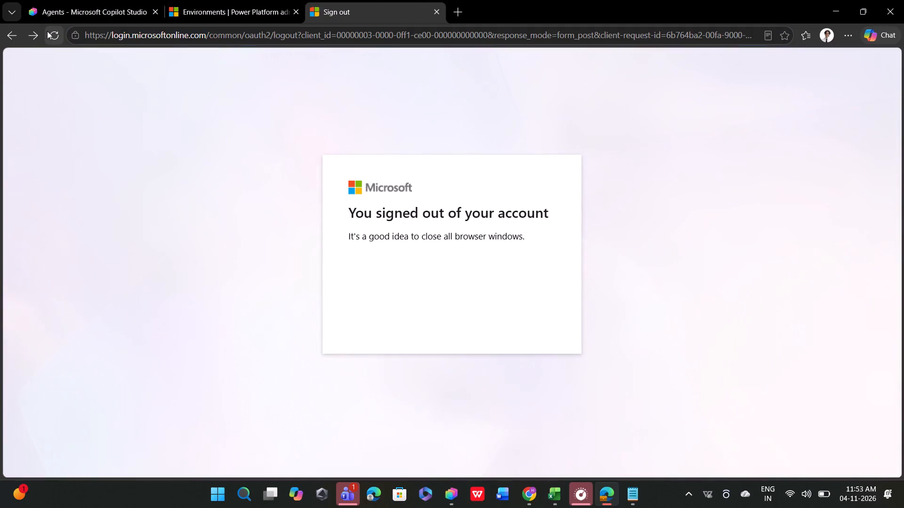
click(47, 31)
Open a new browser tab.
click(460, 11)
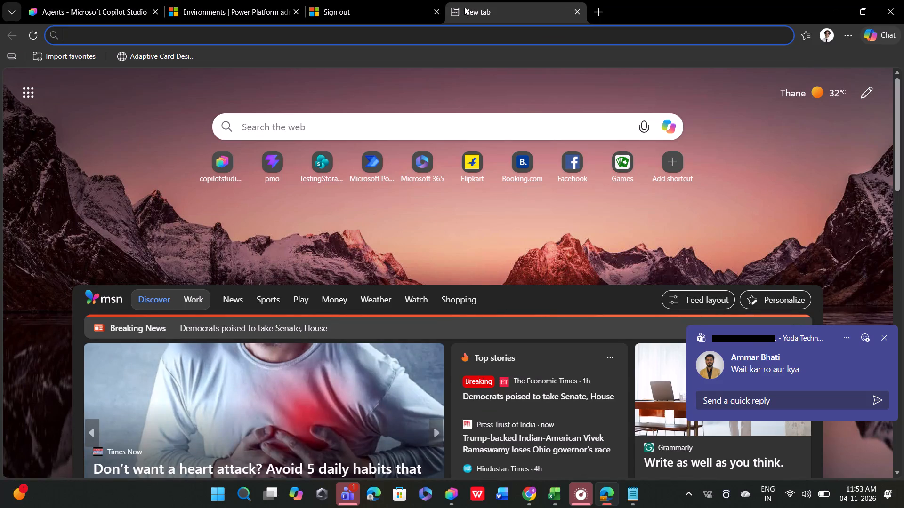
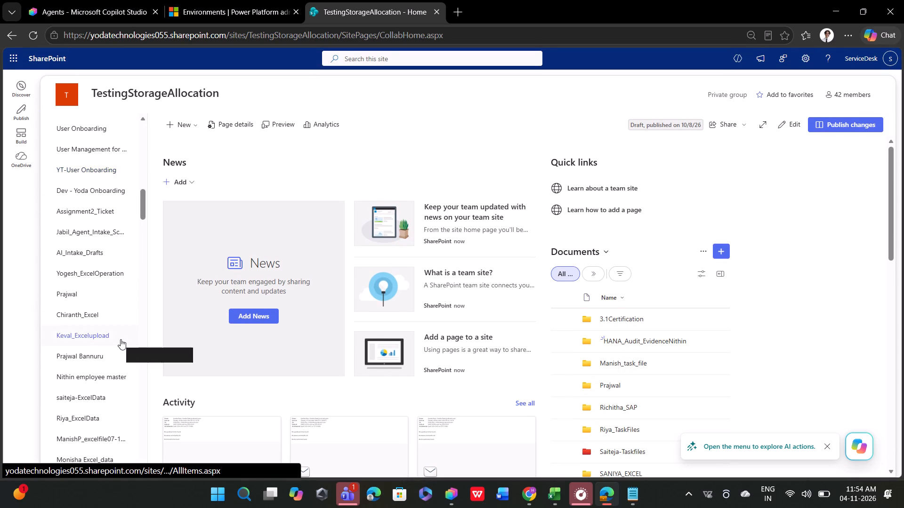
scroll(121, 339, down, 6)
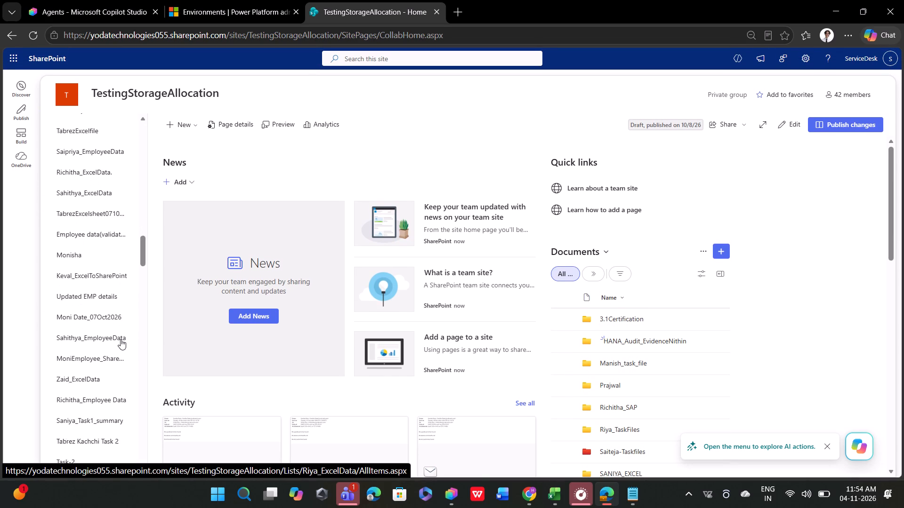
scroll(121, 339, down, 10)
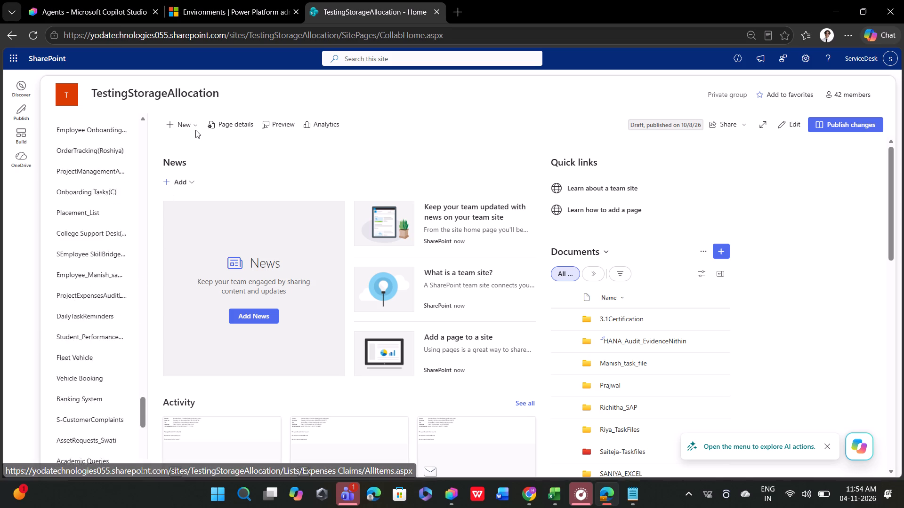
click(192, 129)
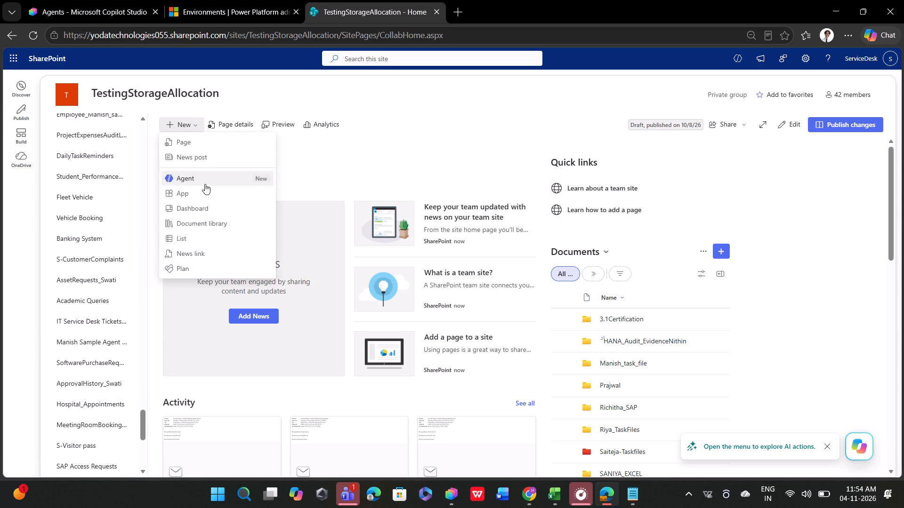
click(206, 239)
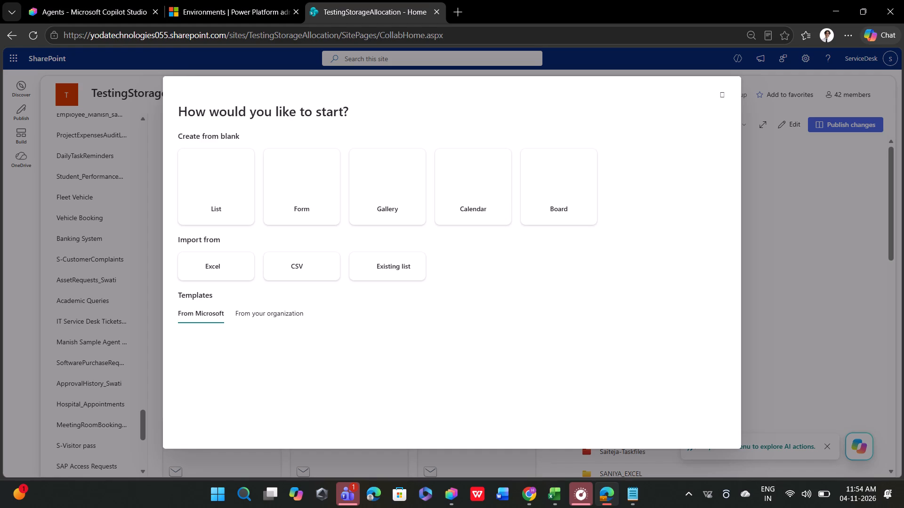
click(224, 191)
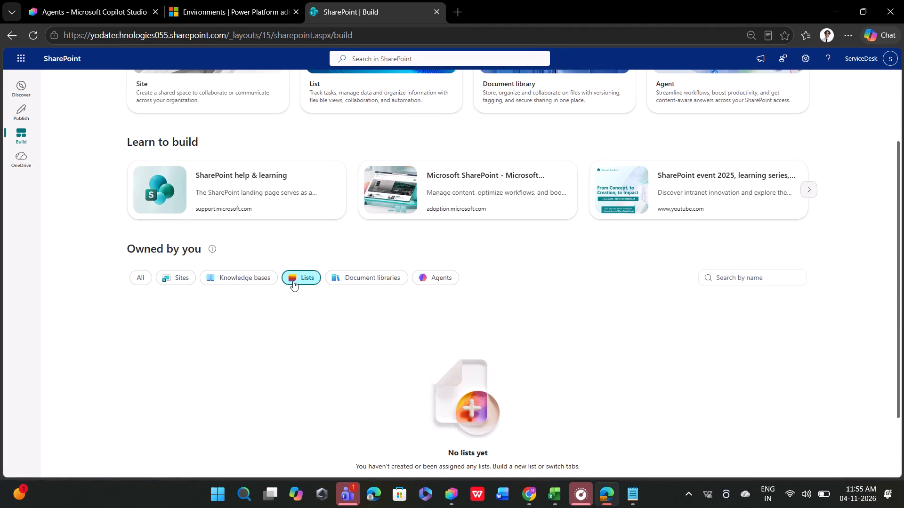
click(293, 281)
click(293, 281)
click(293, 281)
scroll(293, 281, up, 6)
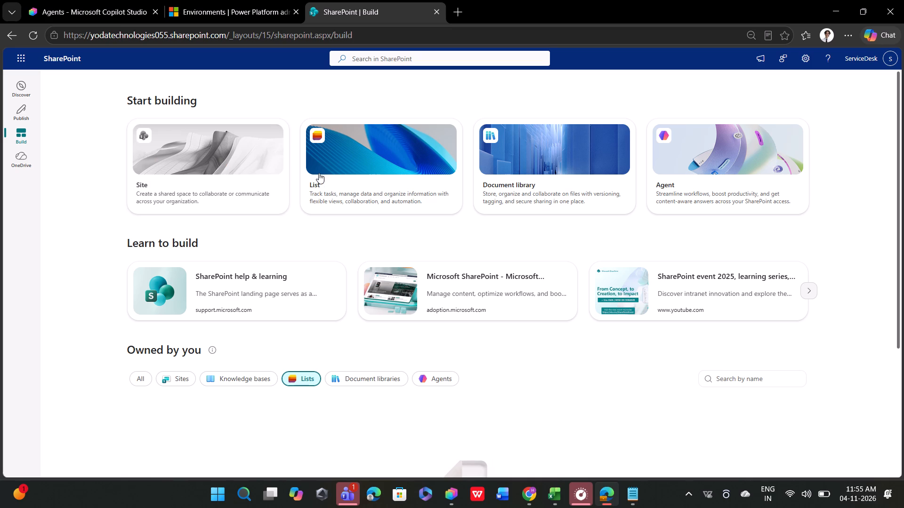
Check SharePoint's OneDrive, Publish and Build pages, then look through the Discover overview's recent sites and coworker updates.
click(9, 160)
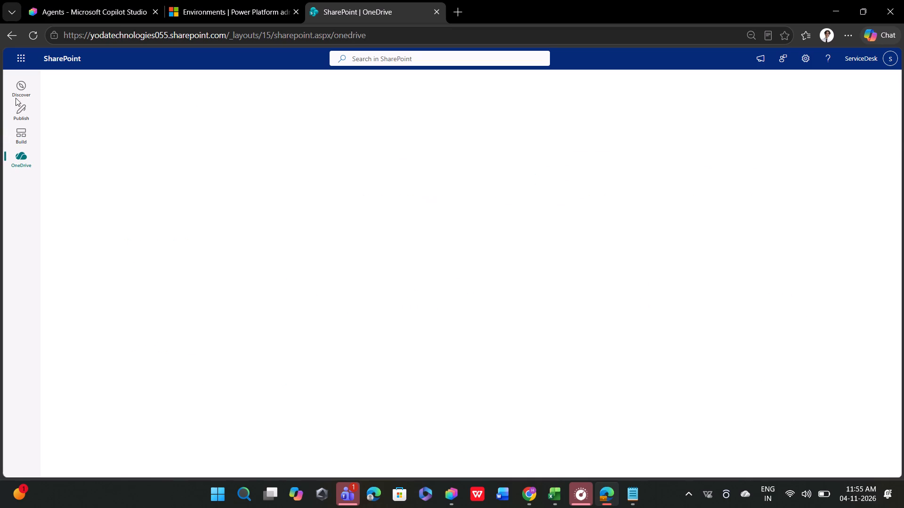
click(17, 95)
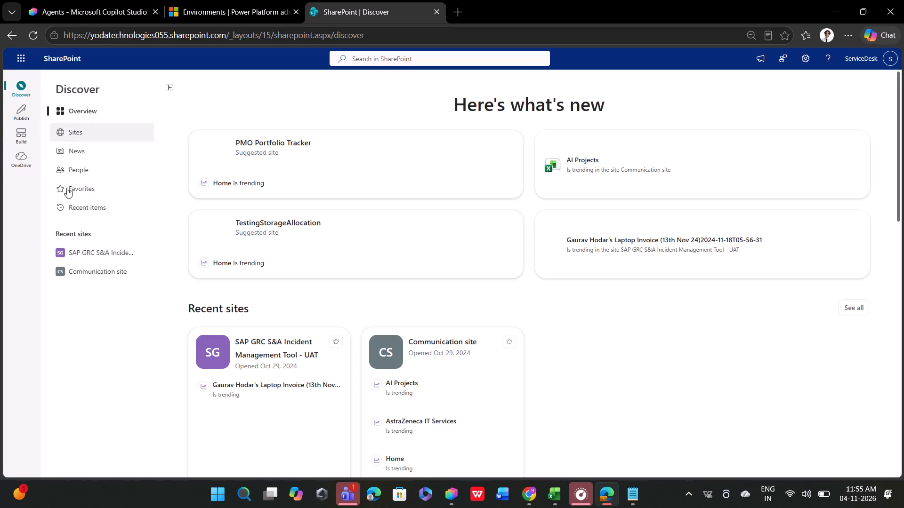
click(71, 134)
click(27, 116)
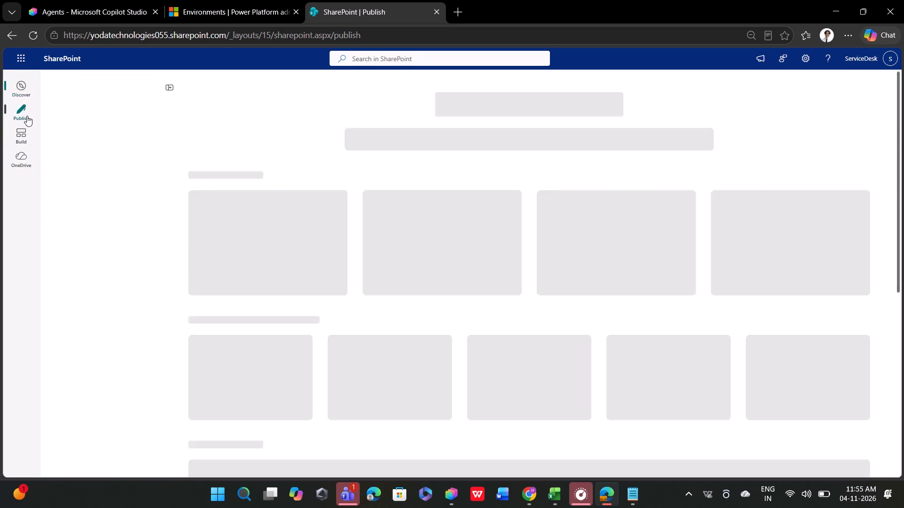
click(26, 133)
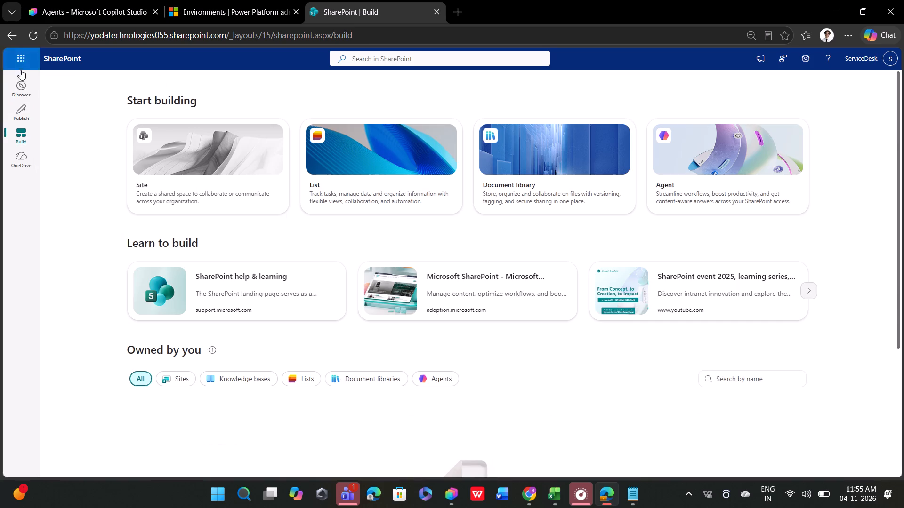
click(24, 91)
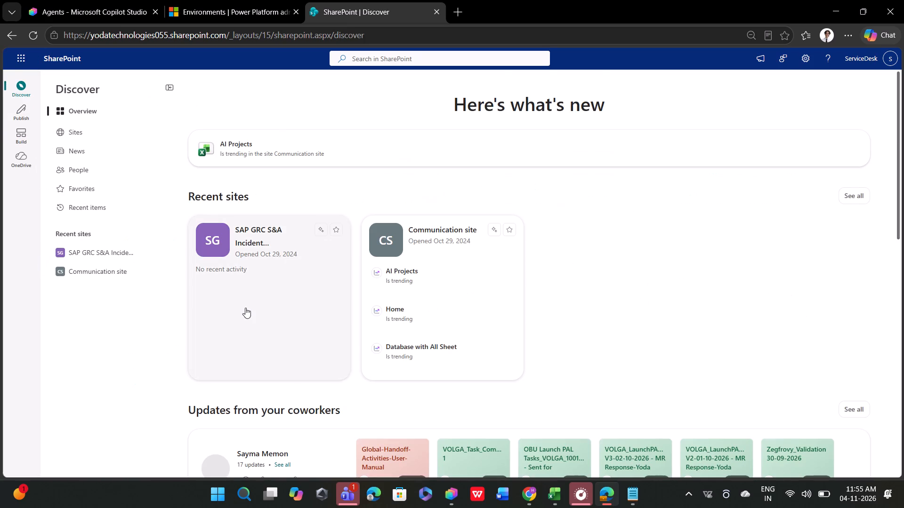
scroll(245, 308, down, 3)
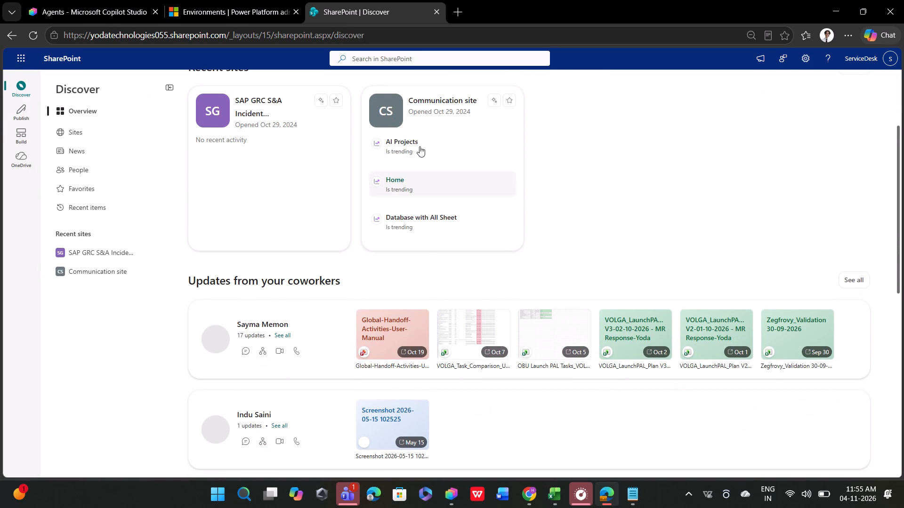
Search SharePoint for "Jabil".
click(382, 44)
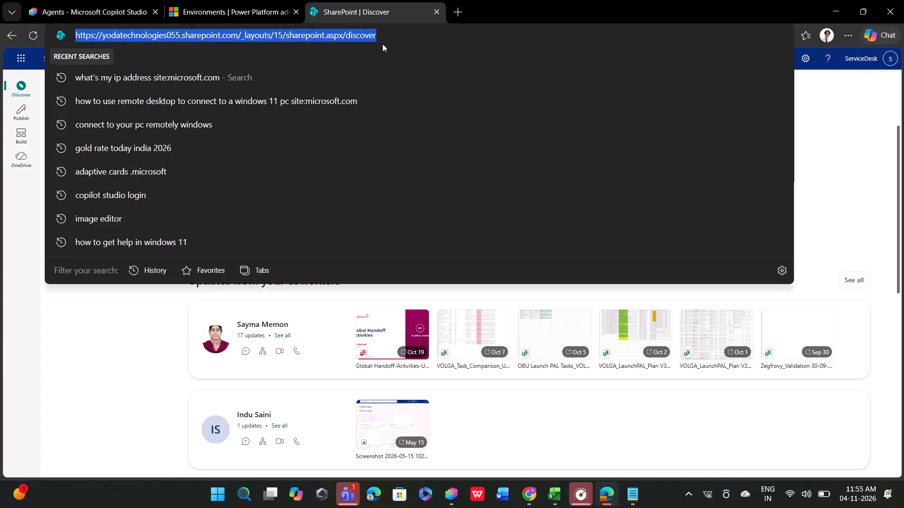
click(888, 200)
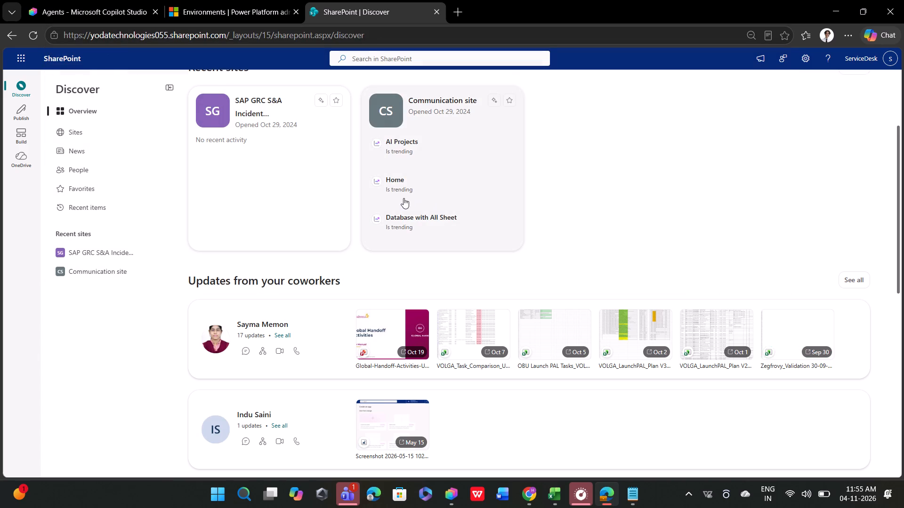
click(367, 49)
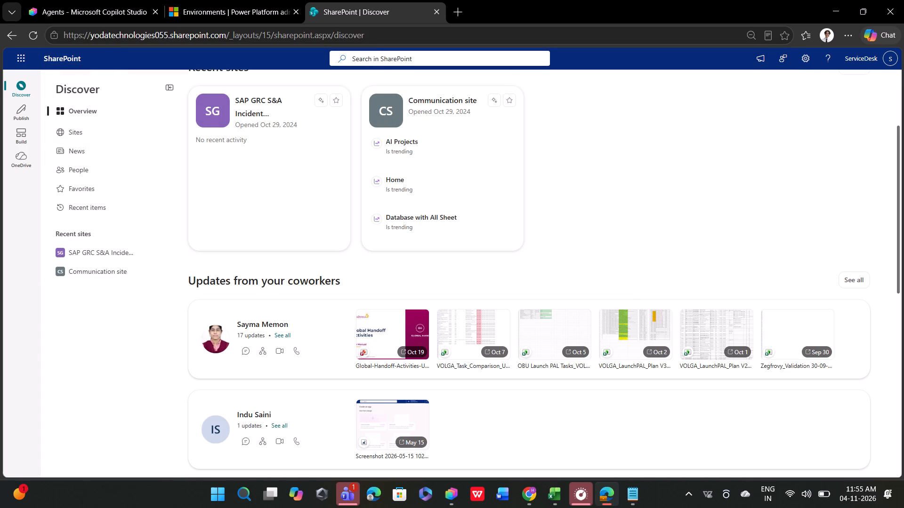
click(363, 56)
key(shift+n)
key(shift+BackSpace)
text(Jabil)
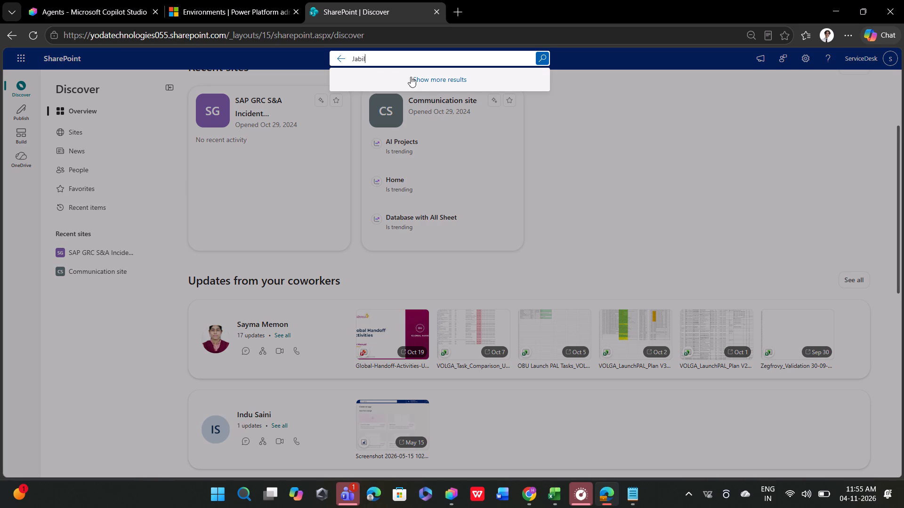
key(Return)
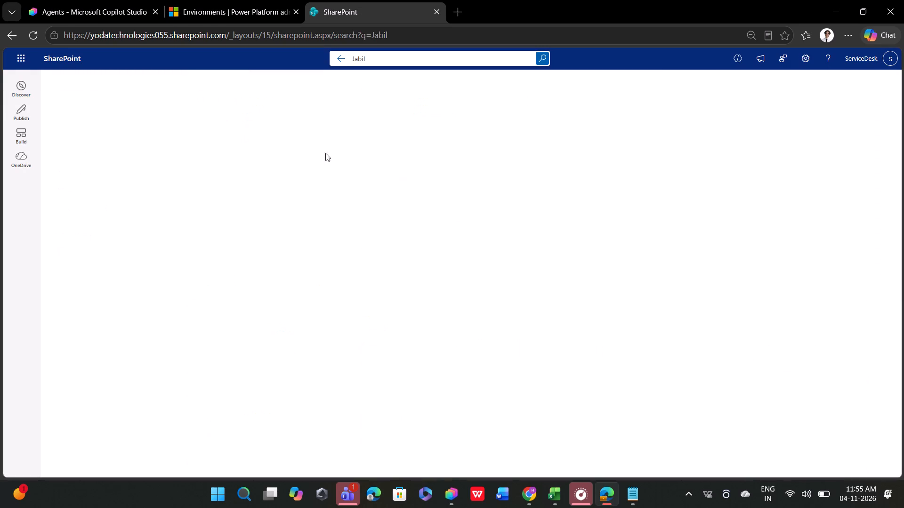
click(542, 60)
Open the AI Projects workbook from the Discover overview and look through its project rows back to the first project.
click(32, 139)
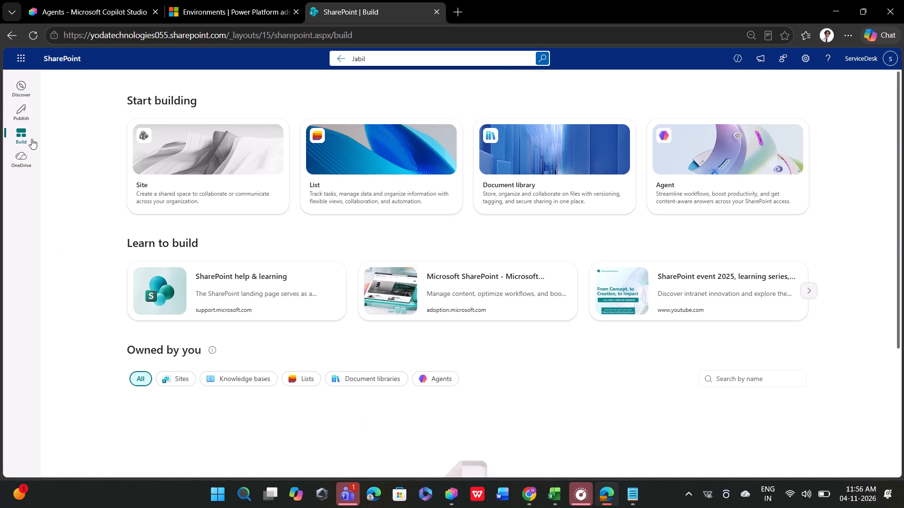
click(18, 89)
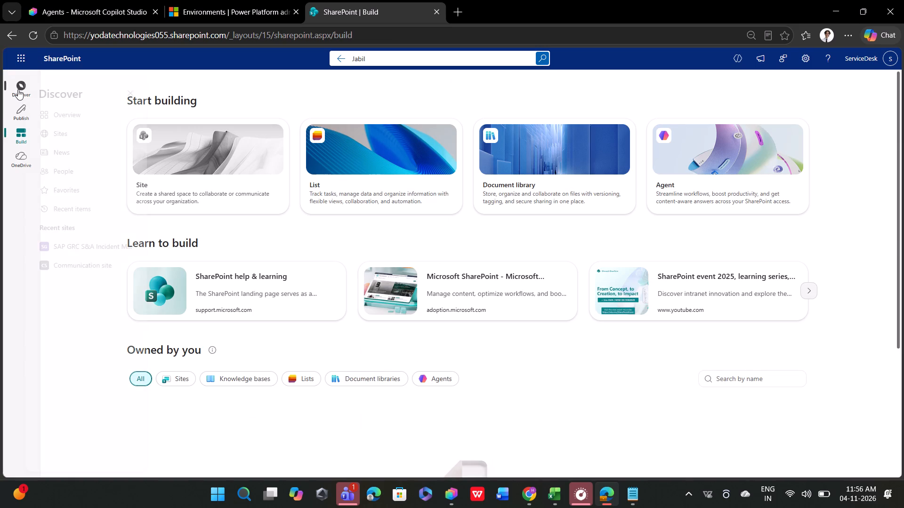
click(24, 67)
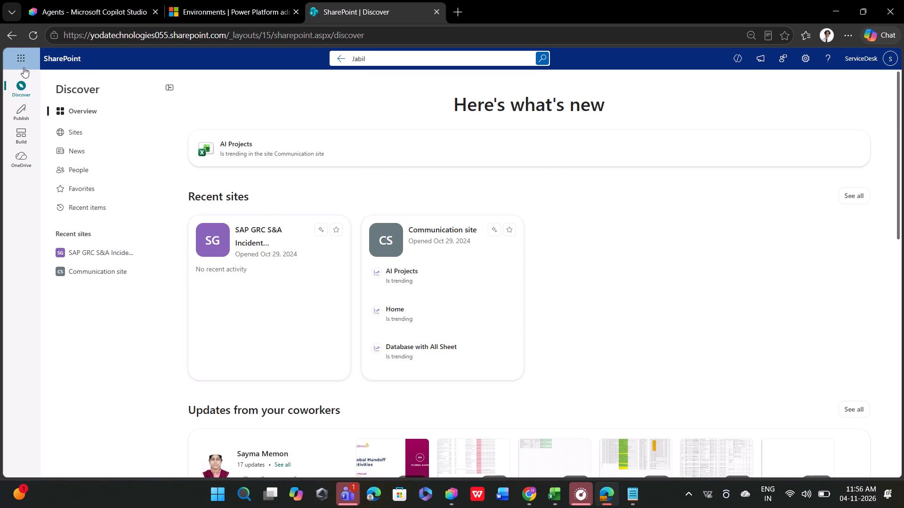
click(296, 147)
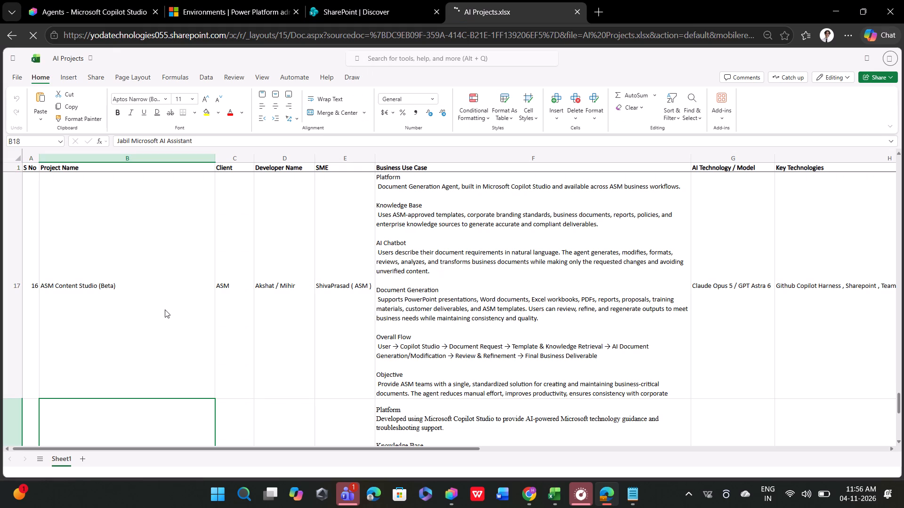
scroll(165, 310, right, 1)
scroll(165, 310, up, 5)
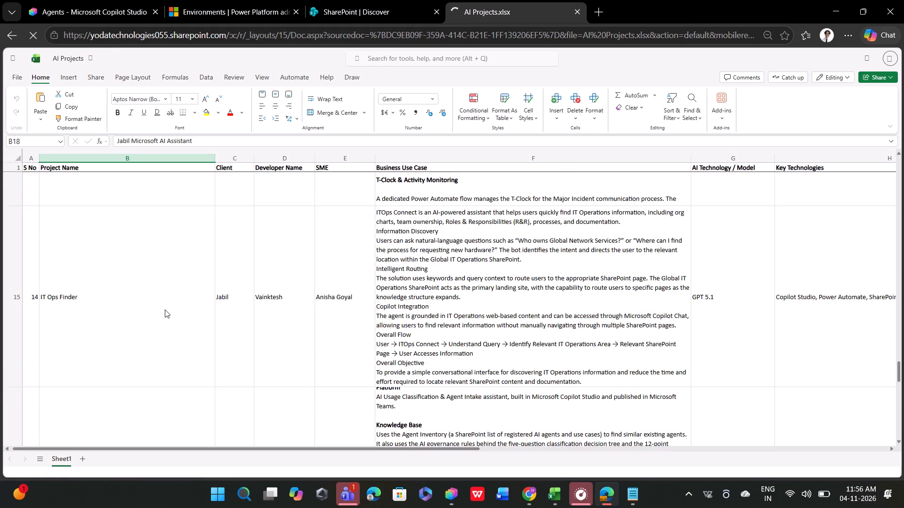
scroll(165, 310, up, 17)
scroll(165, 310, up, 5)
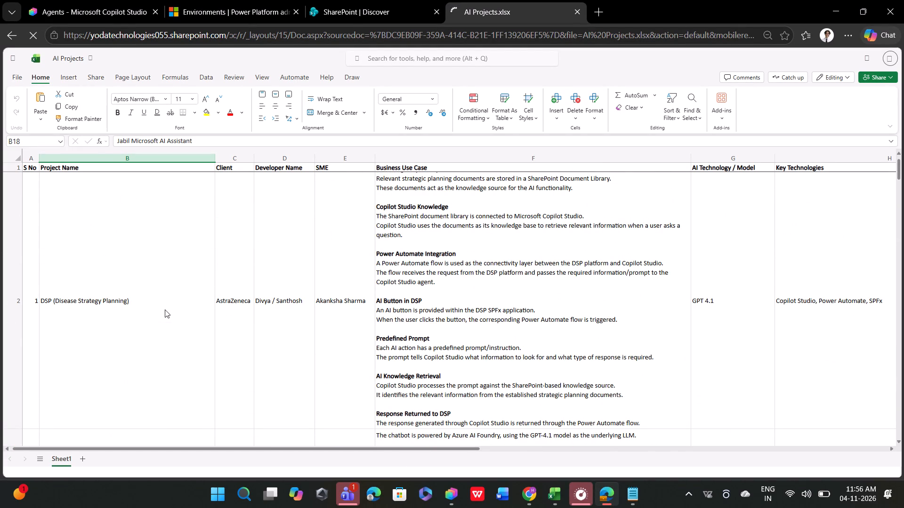
Examine the AI Technology / Model and Key Technologies columns for the first projects, then return to SharePoint's Discover overview.
scroll(165, 310, up, 7)
scroll(363, 256, up, 2)
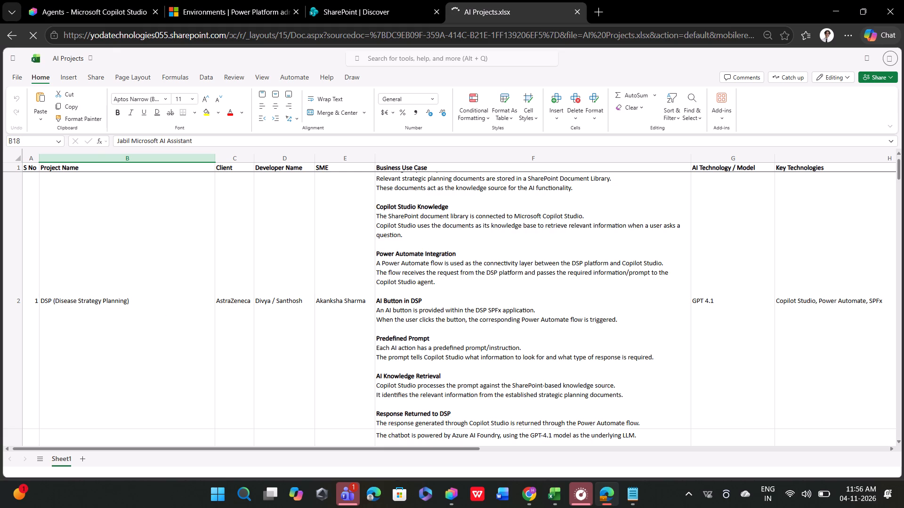
scroll(363, 256, up, 1)
scroll(363, 256, left, 2)
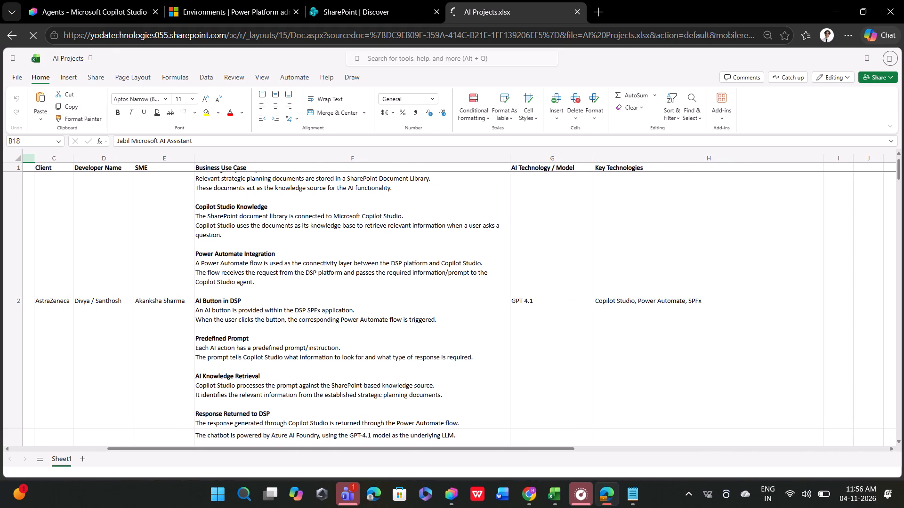
scroll(494, 347, down, 2)
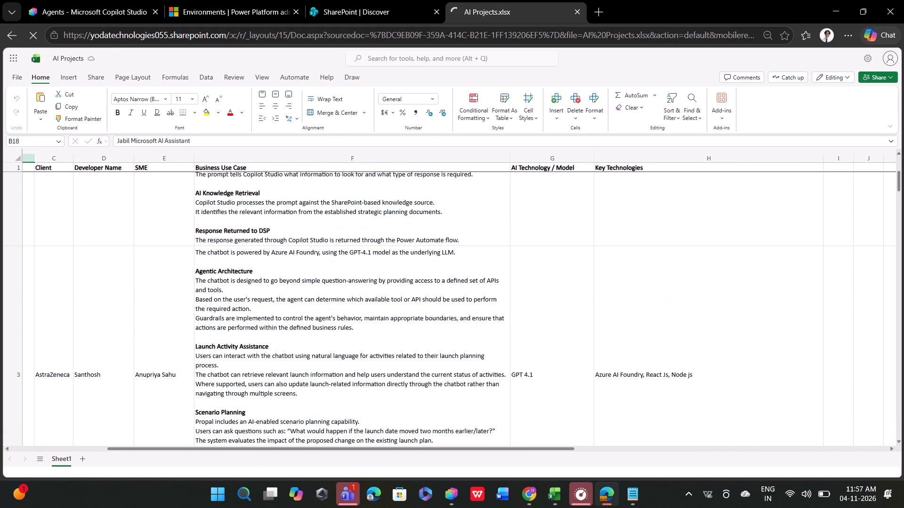
scroll(494, 347, down, 4)
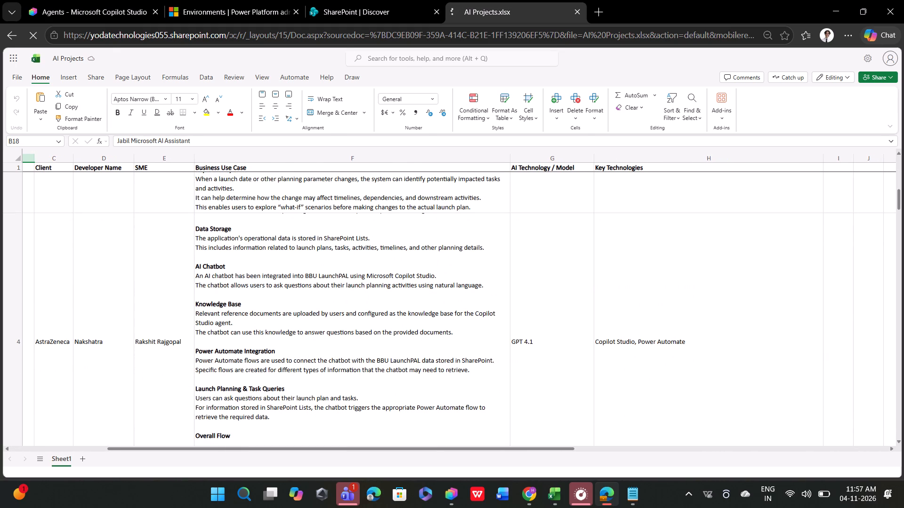
scroll(494, 347, right, 7)
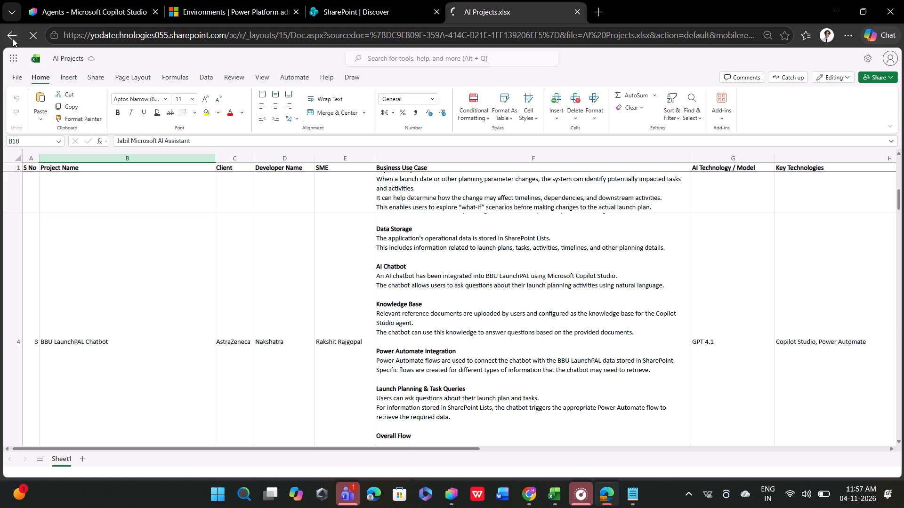
click(13, 39)
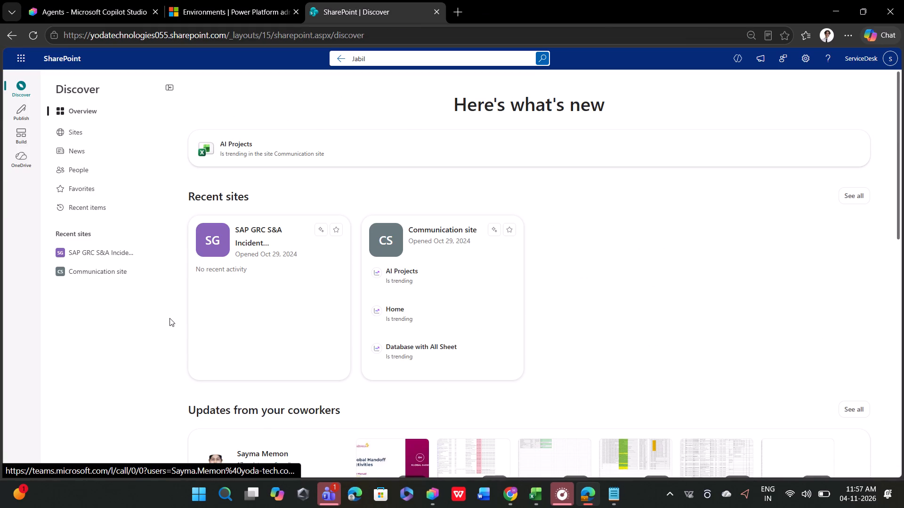
Check the Discover section's Sites and News pages, then go back to the Jabil search results.
click(78, 135)
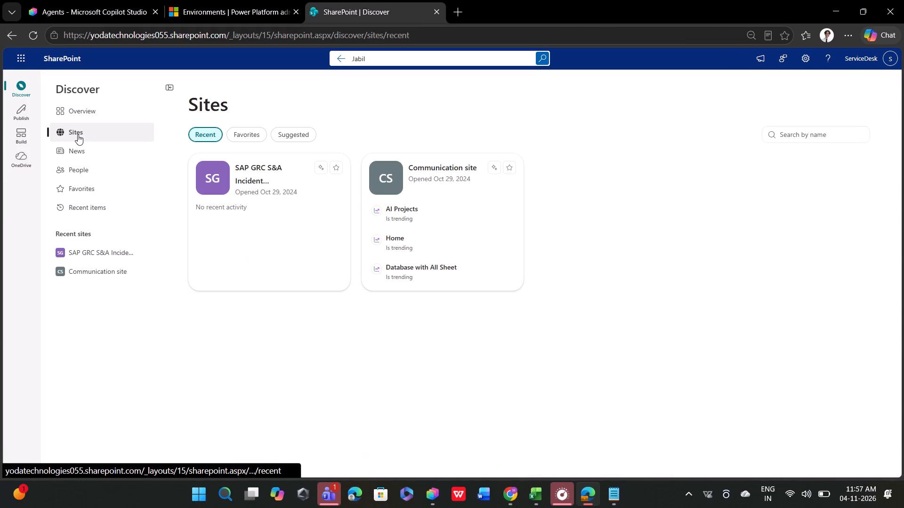
click(85, 150)
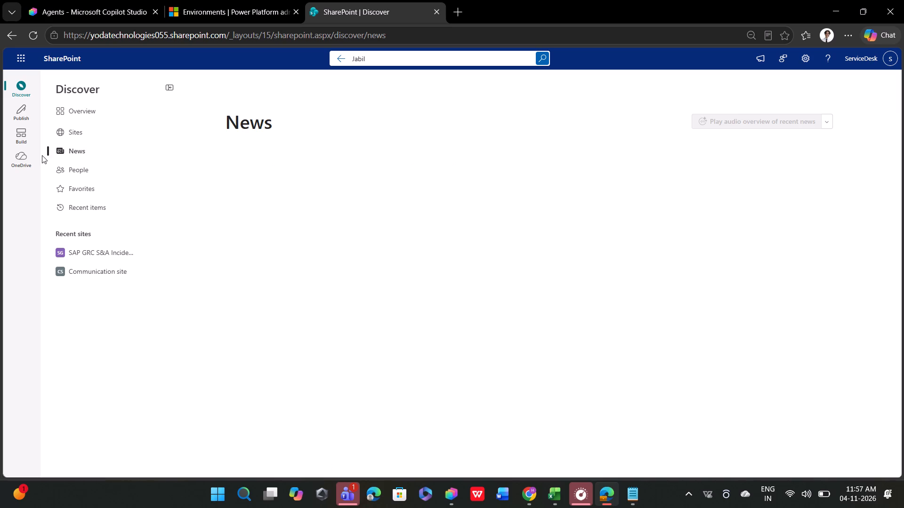
click(11, 41)
click(11, 41)
click(11, 41)
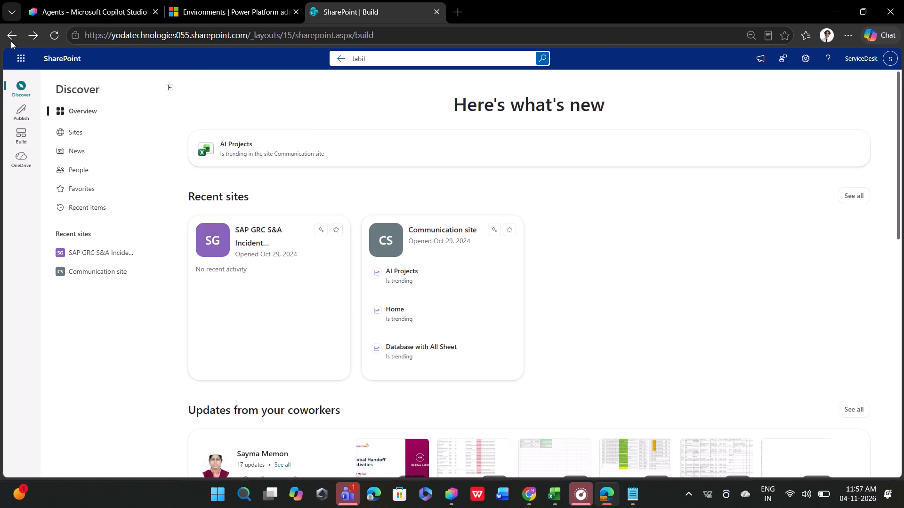
click(11, 41)
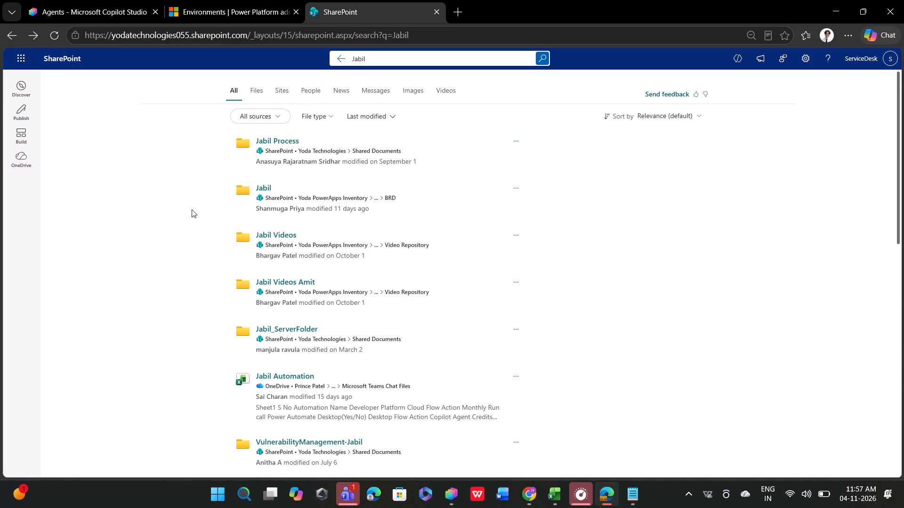
Look through the first page of Jabil search results and advance to the second page.
scroll(192, 209, down, 2)
scroll(379, 348, down, 1)
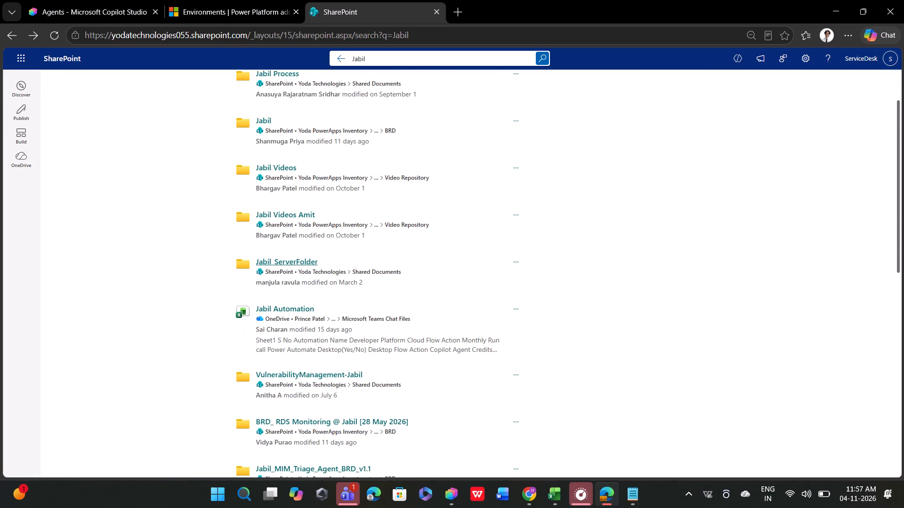
scroll(379, 348, down, 4)
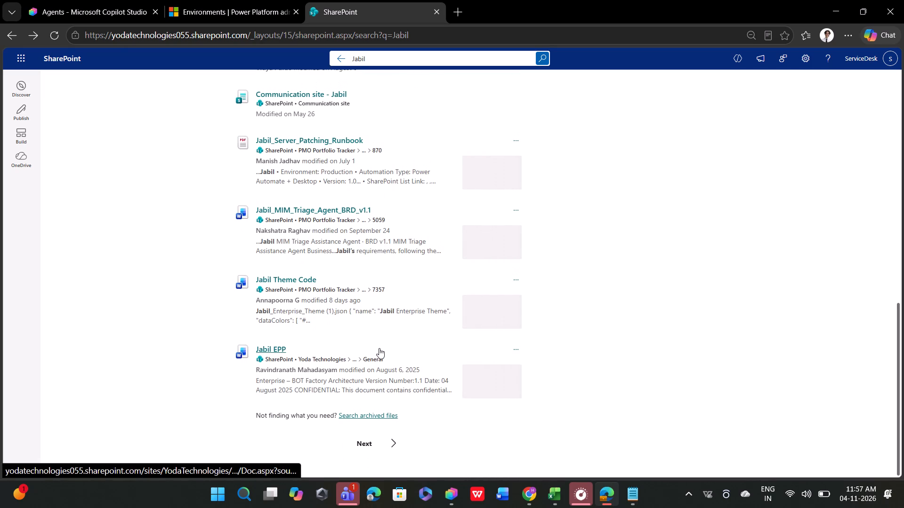
scroll(396, 291, down, 3)
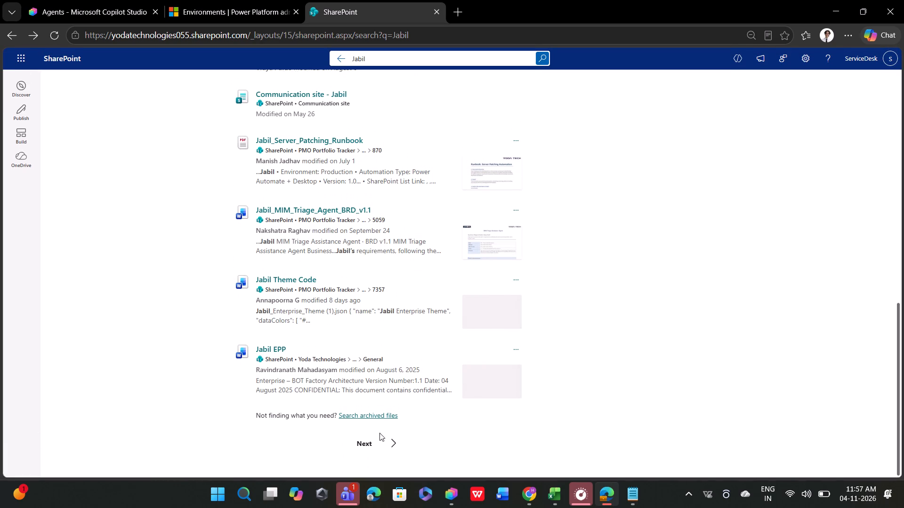
click(379, 445)
click(373, 446)
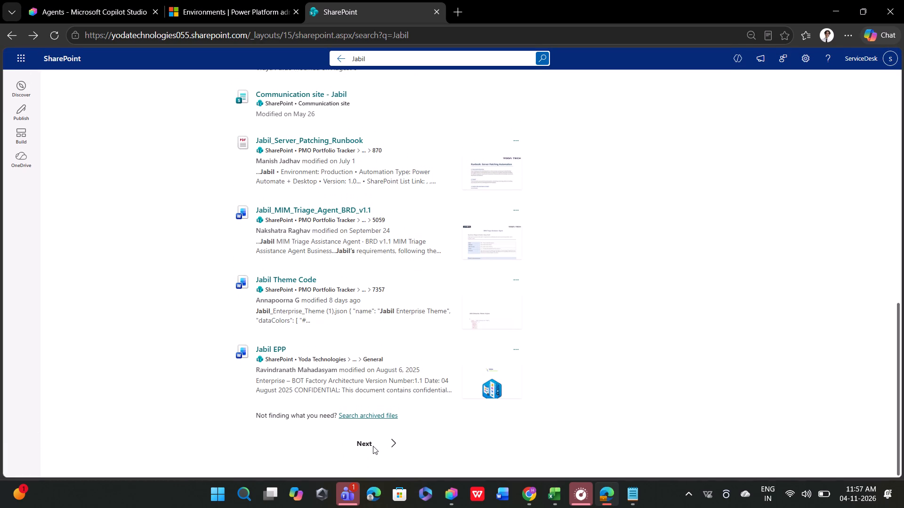
click(370, 446)
drag(370, 446, 358, 446)
drag(358, 446, 399, 444)
click(399, 444)
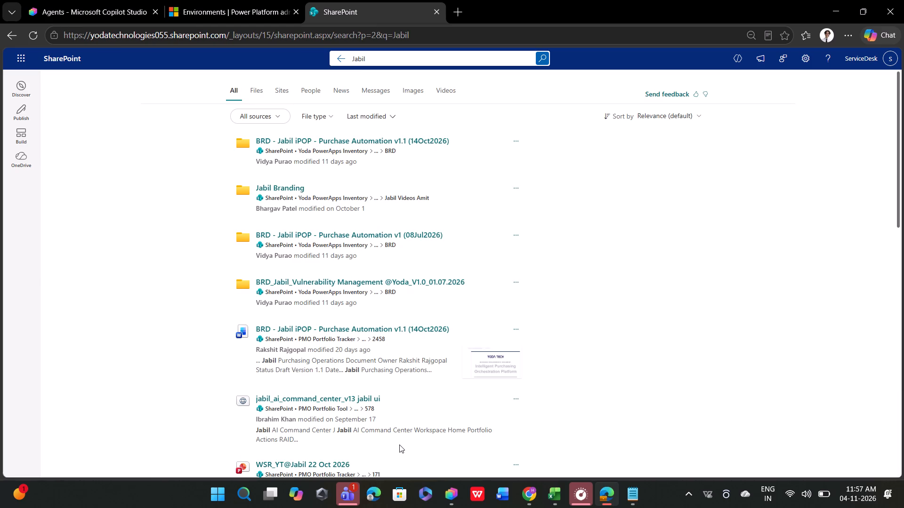
Look through the second page of Jabil results and open the WSR_YT@Jabil 22 Oct 2026 presentation.
scroll(399, 444, down, 1)
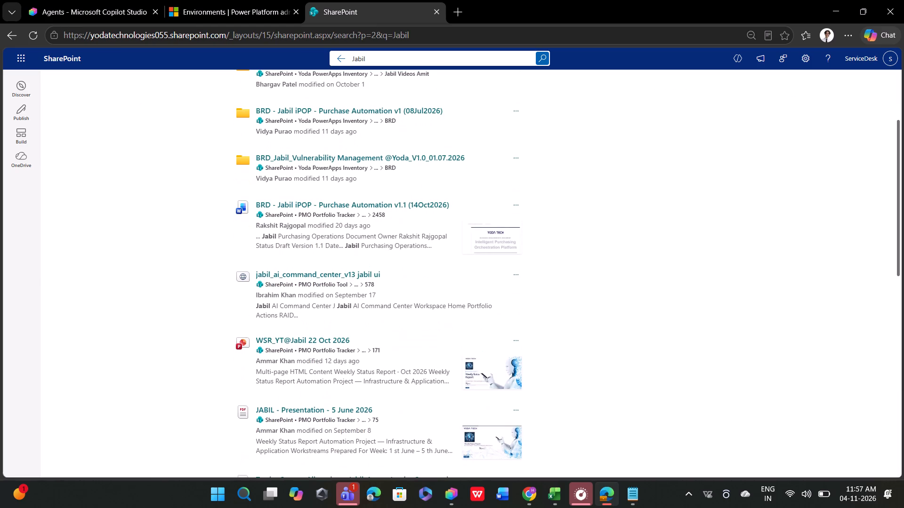
scroll(399, 444, down, 3)
scroll(399, 444, up, 1)
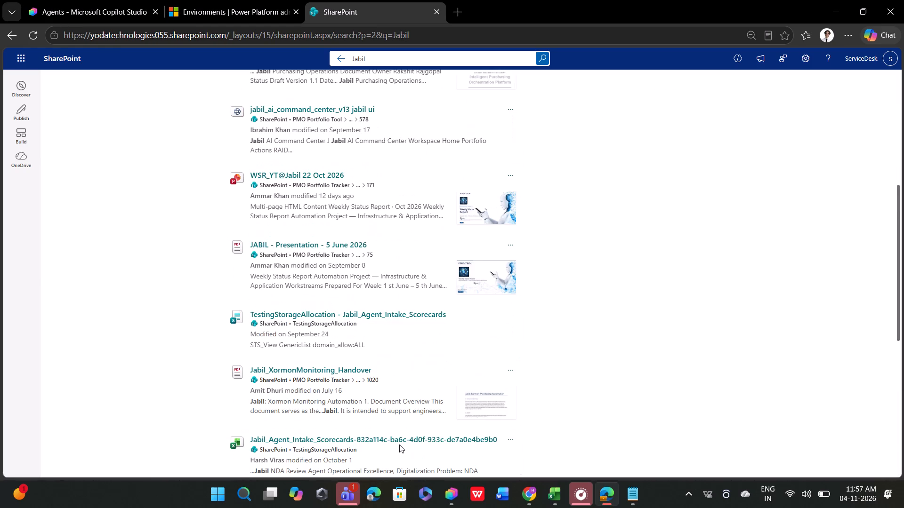
scroll(399, 444, up, 1)
click(294, 176)
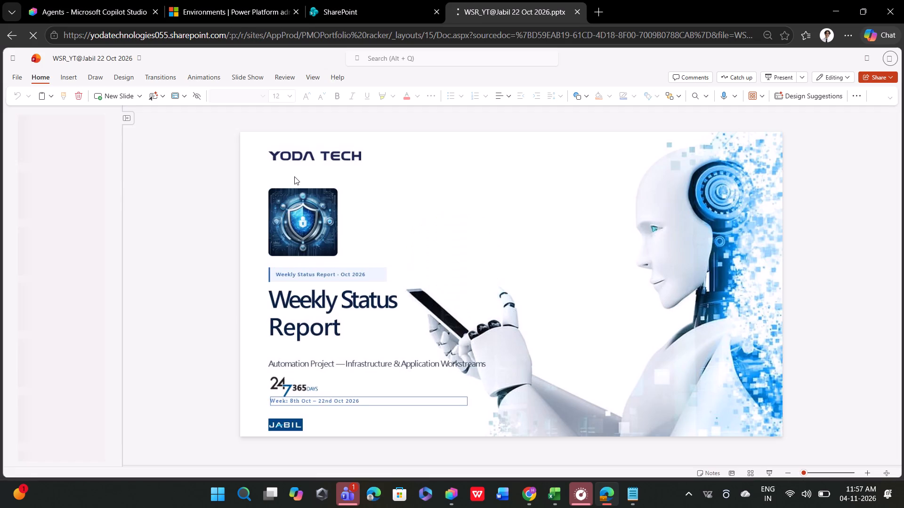
Examine the weekly report's automation summary, the Jabil Automation Portfolio Status slide and the RDS Monitoring Automation slide.
click(84, 213)
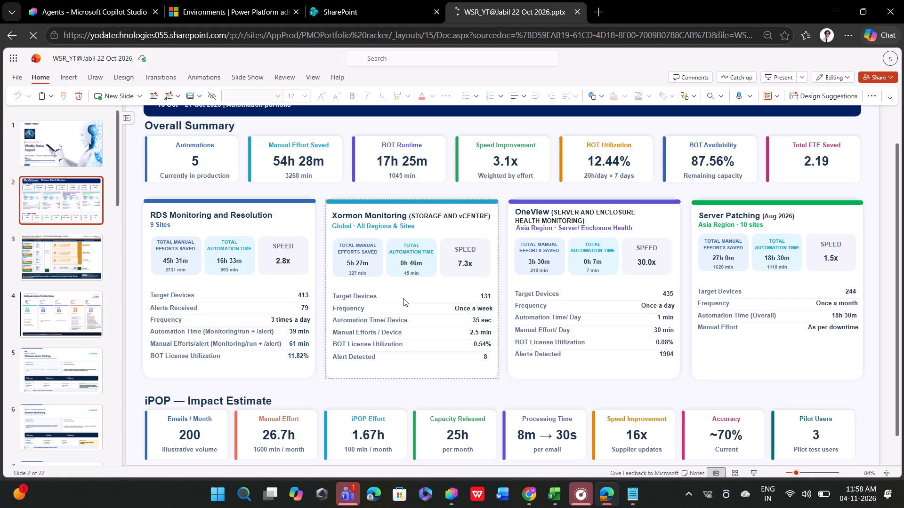
scroll(414, 332, down, 2)
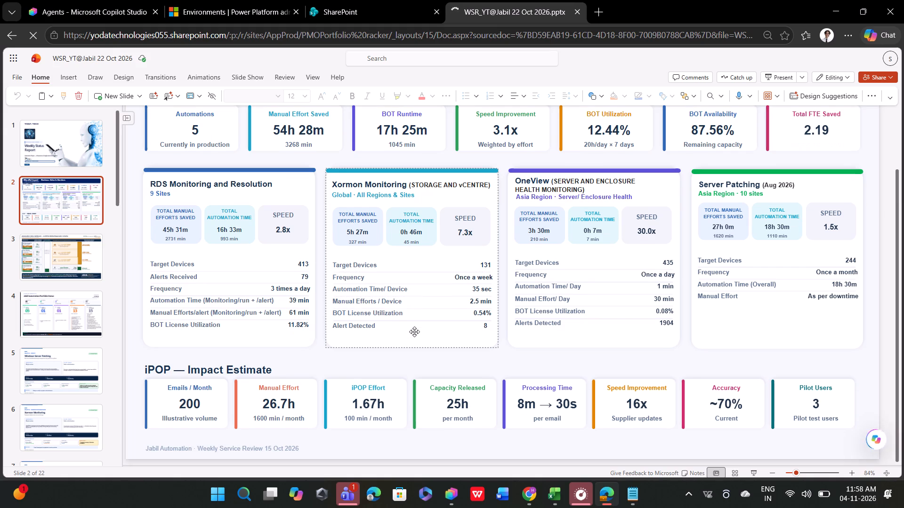
scroll(414, 332, down, 3)
click(73, 266)
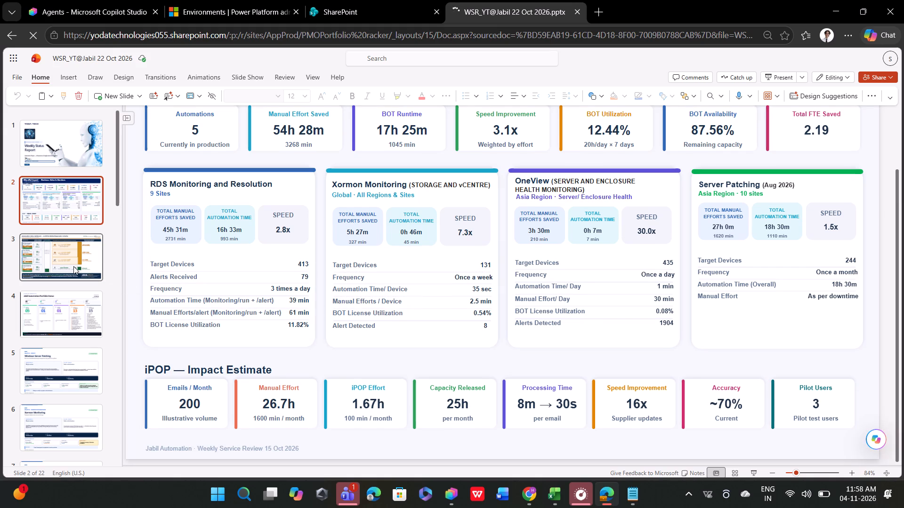
click(73, 266)
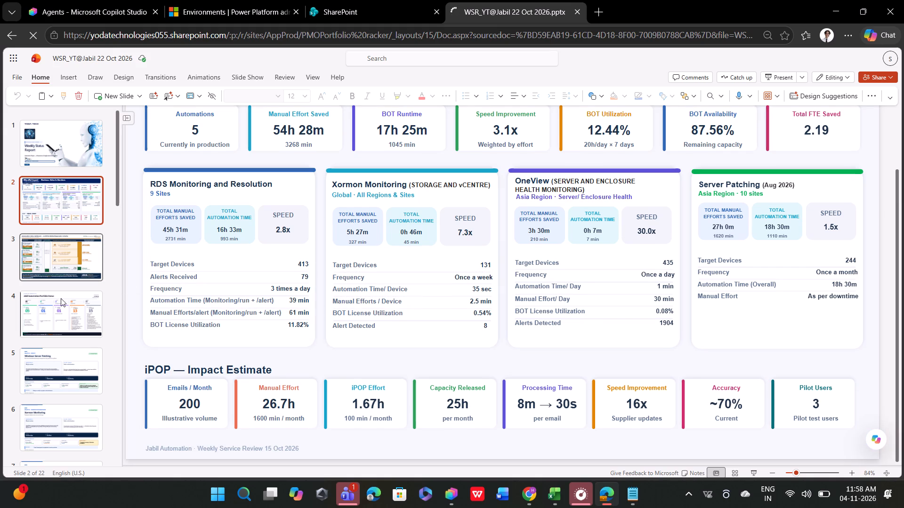
click(59, 307)
scroll(56, 351, down, 1)
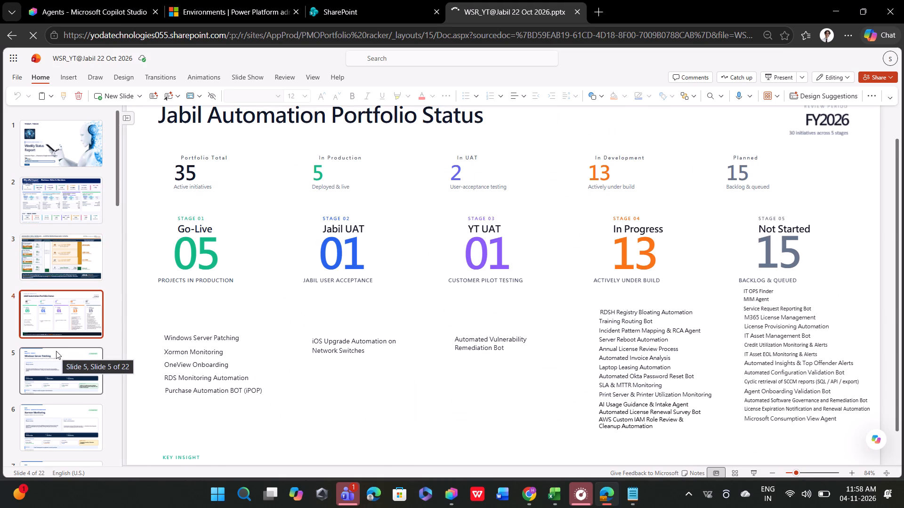
scroll(56, 351, down, 1)
click(56, 370)
scroll(56, 370, down, 2)
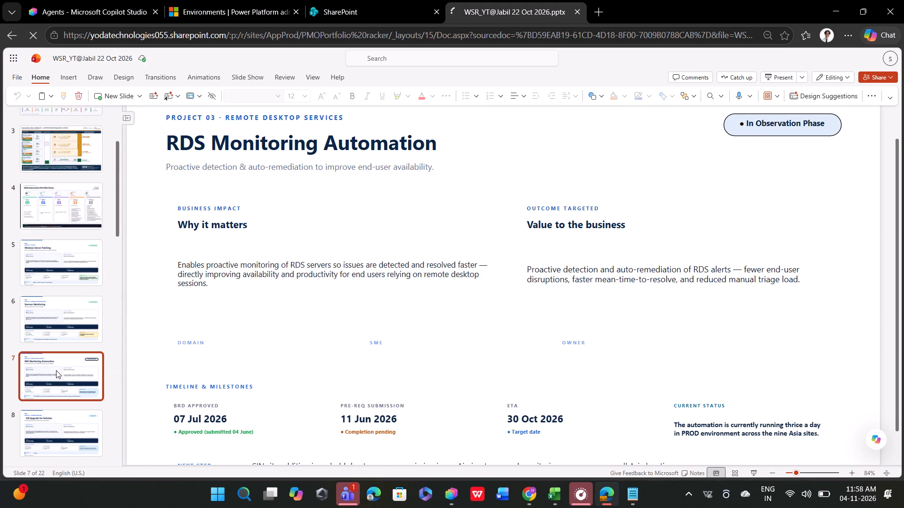
Review the incident pattern mapping, training question routing and iPOP purchase automation slides, skim the remaining slides, and return to the Jabil results.
scroll(56, 370, down, 4)
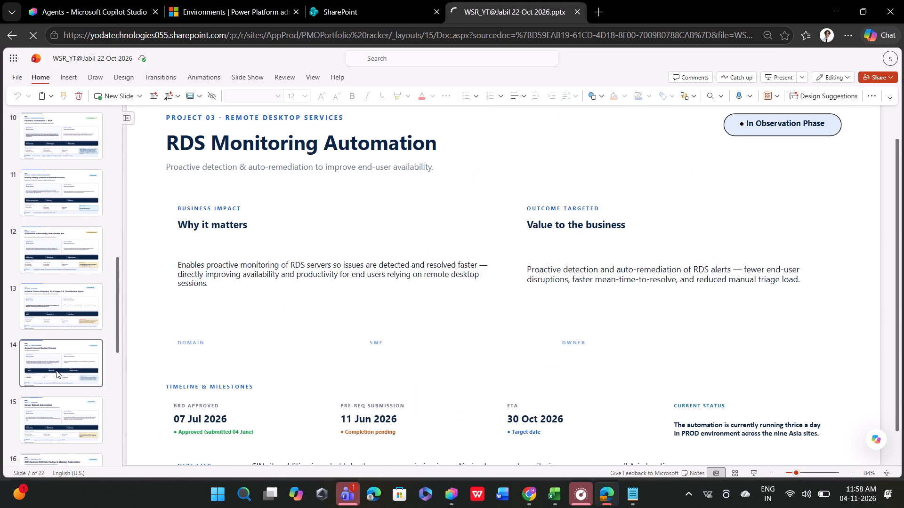
click(59, 316)
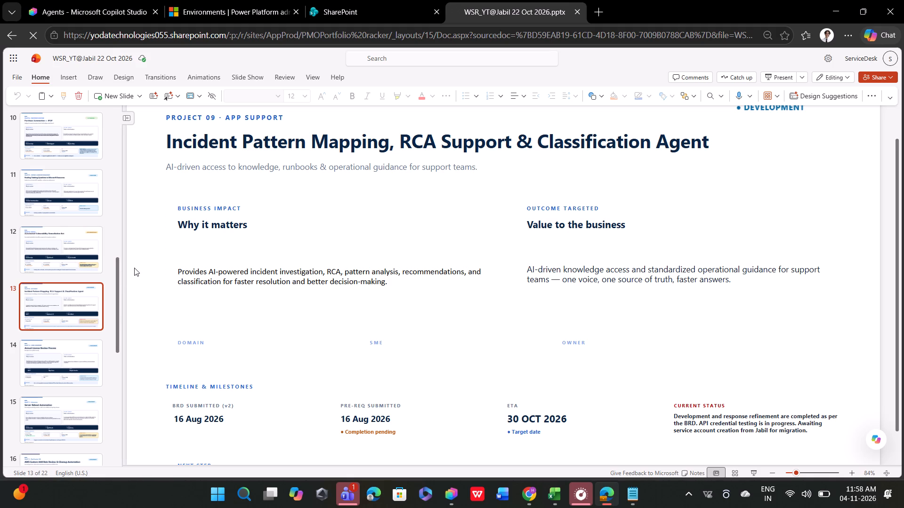
click(52, 224)
click(62, 193)
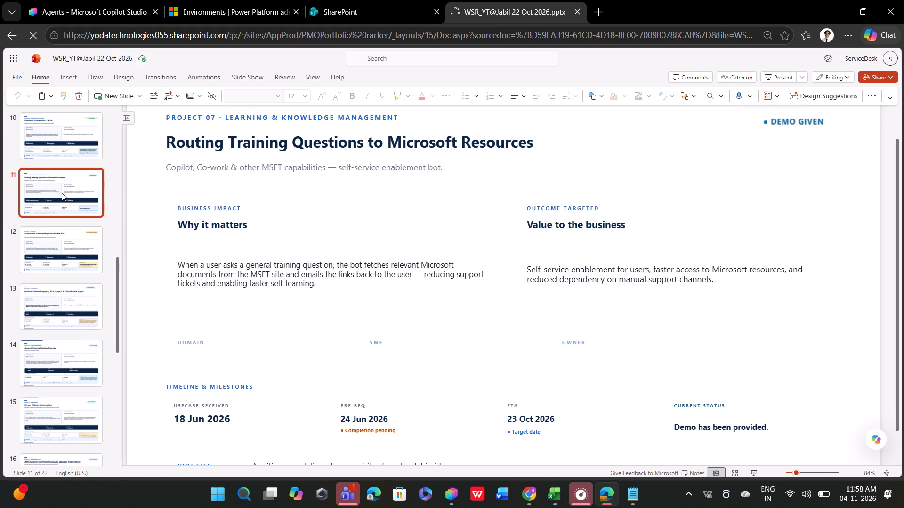
click(65, 164)
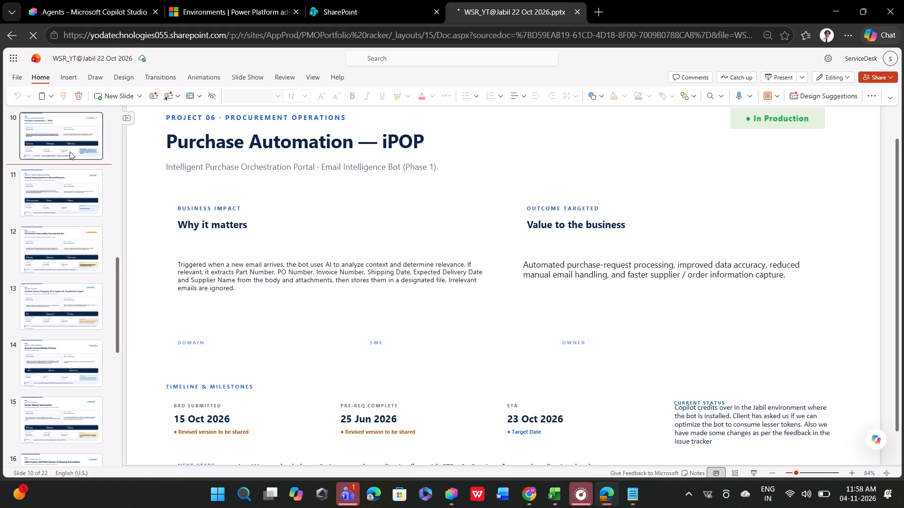
click(67, 143)
scroll(61, 310, down, 3)
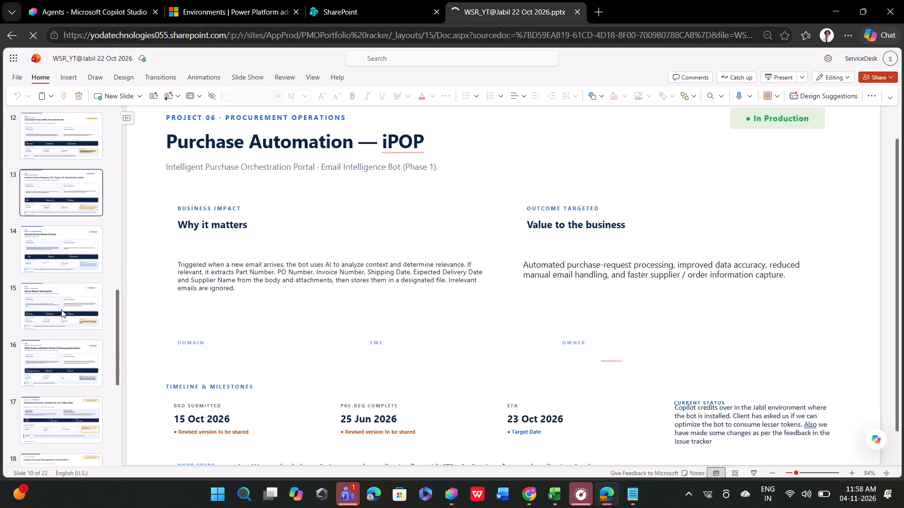
scroll(61, 310, down, 4)
scroll(67, 257, down, 1)
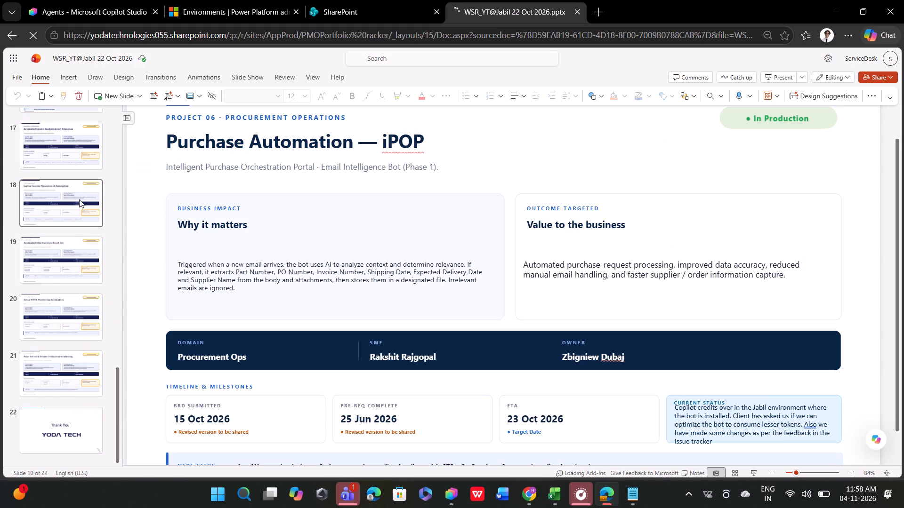
scroll(79, 199, down, 2)
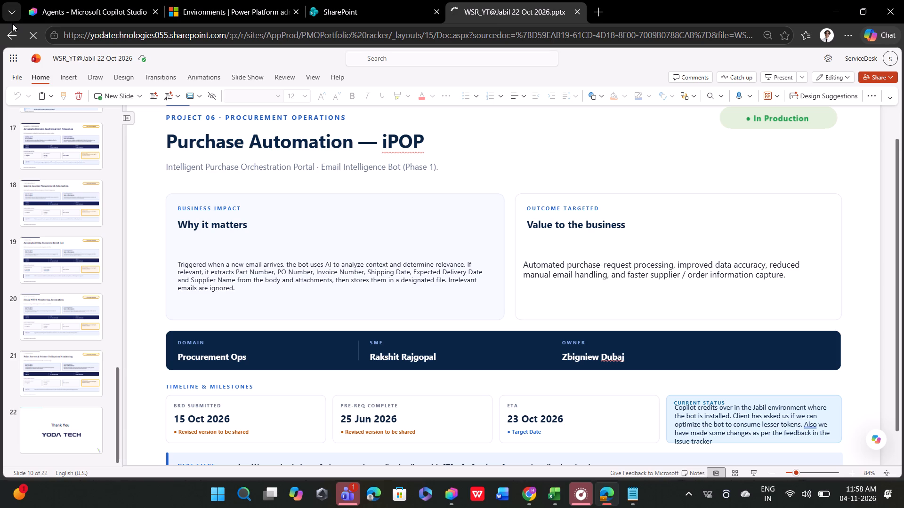
click(13, 31)
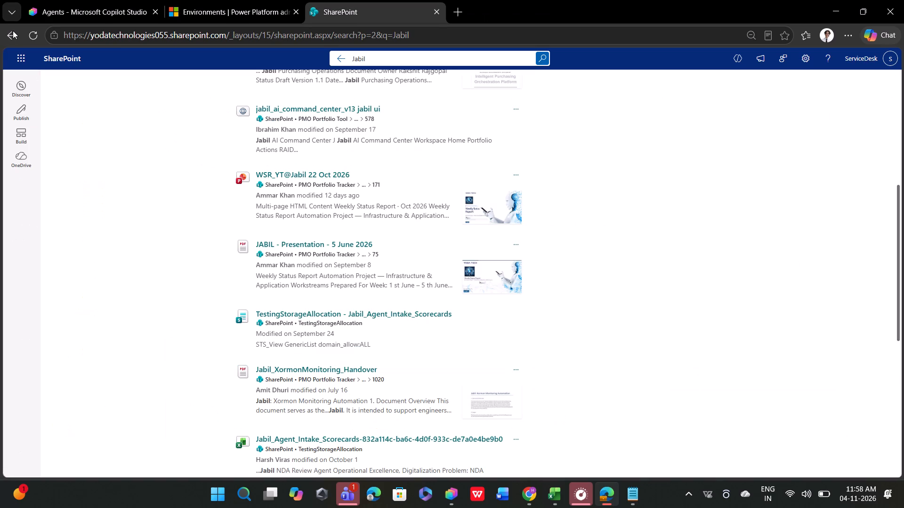
Look through the rest of the second page of Jabil results, then leave the search for the Discover overview.
scroll(187, 285, down, 3)
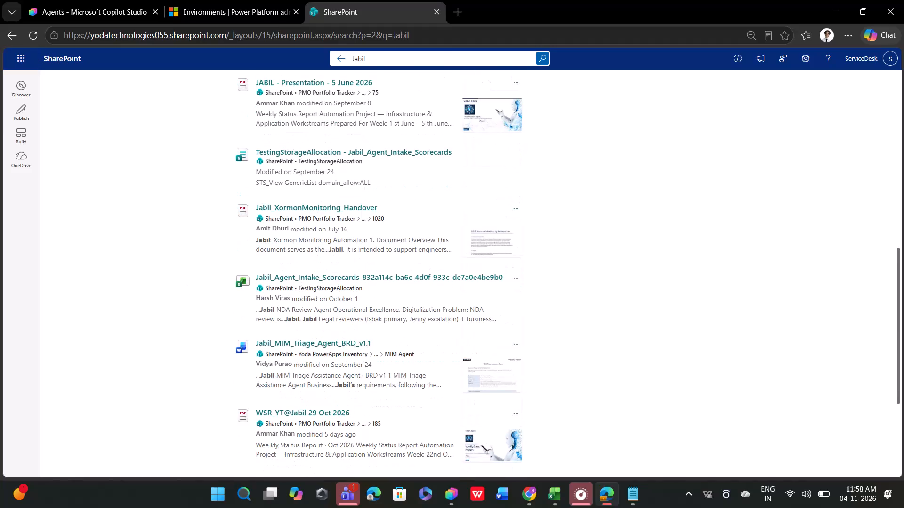
scroll(334, 308, down, 2)
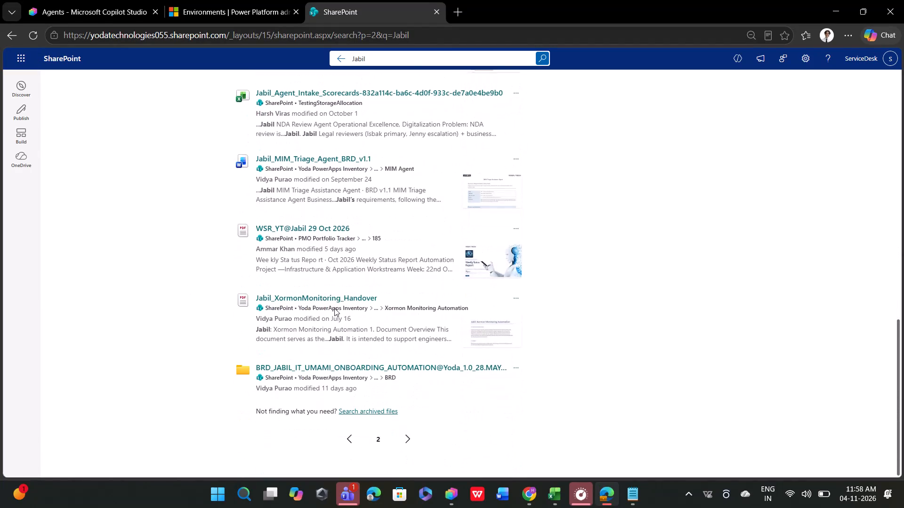
scroll(334, 308, down, 3)
scroll(334, 308, up, 15)
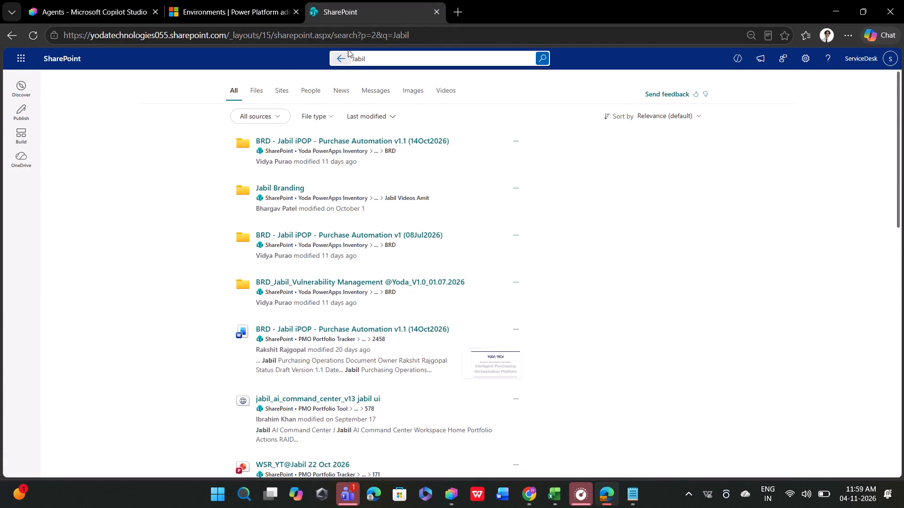
click(324, 67)
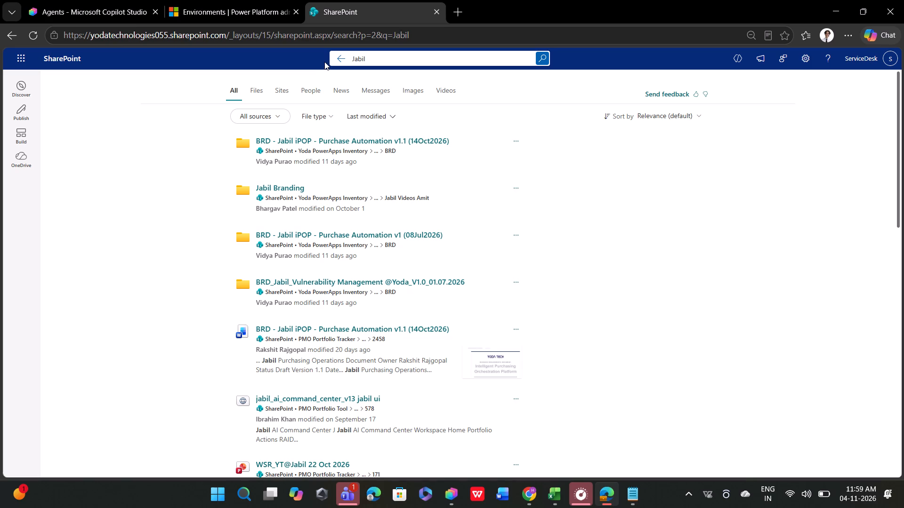
click(325, 62)
click(327, 63)
click(343, 58)
triple_click(343, 58)
click(343, 58)
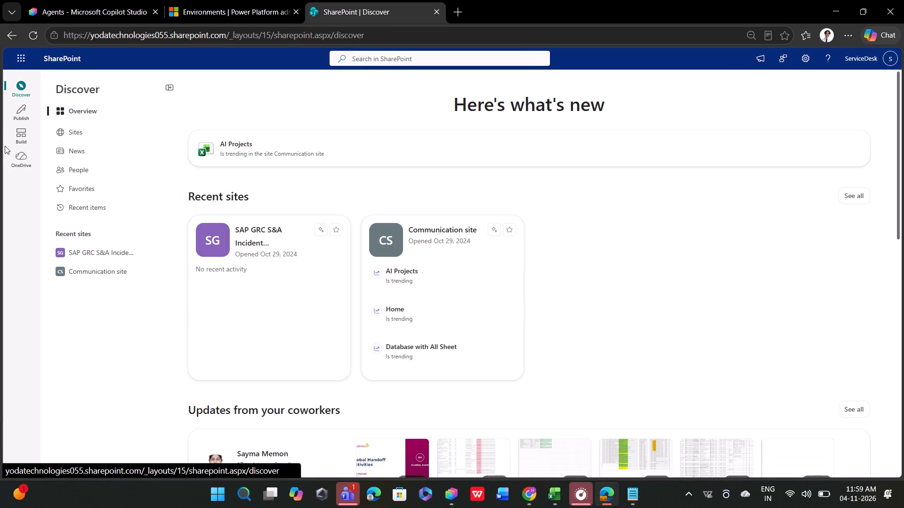
Start building a new SharePoint list from Excel and upload the Copilot_Agents_List workbook from this device.
click(11, 145)
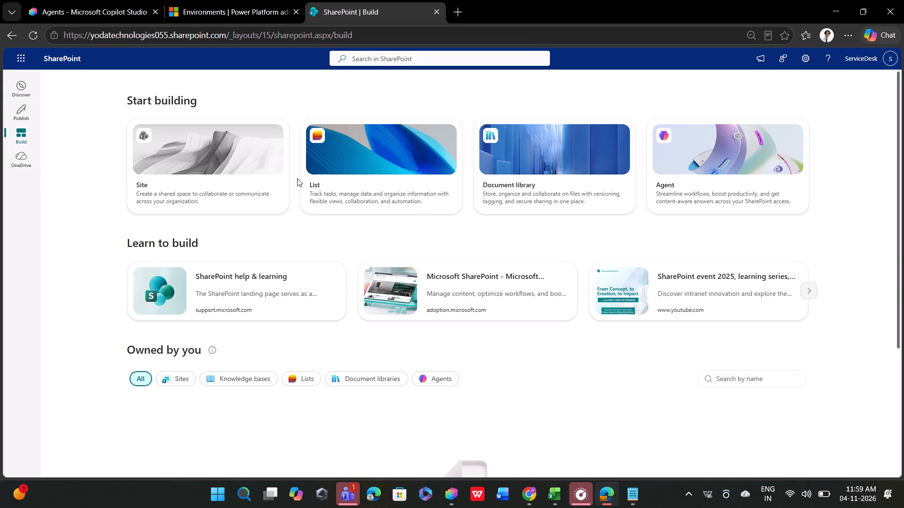
click(342, 175)
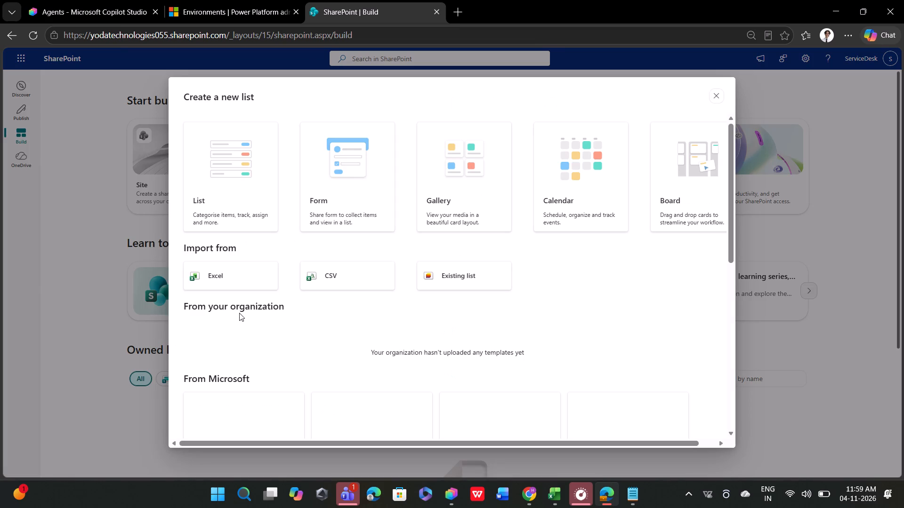
click(216, 277)
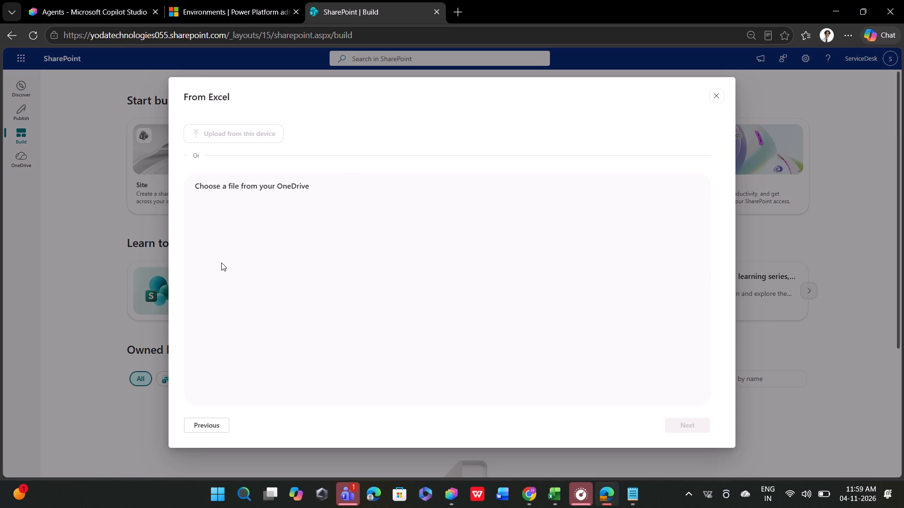
click(233, 137)
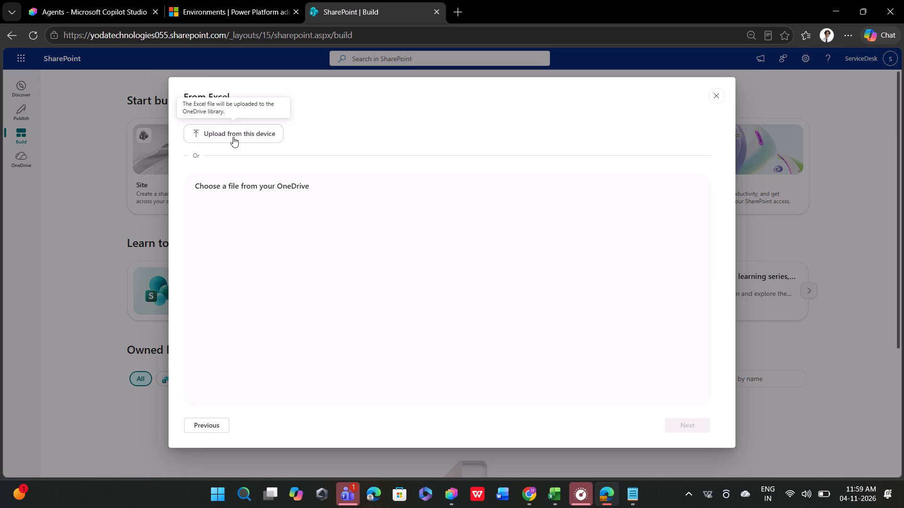
click(233, 137)
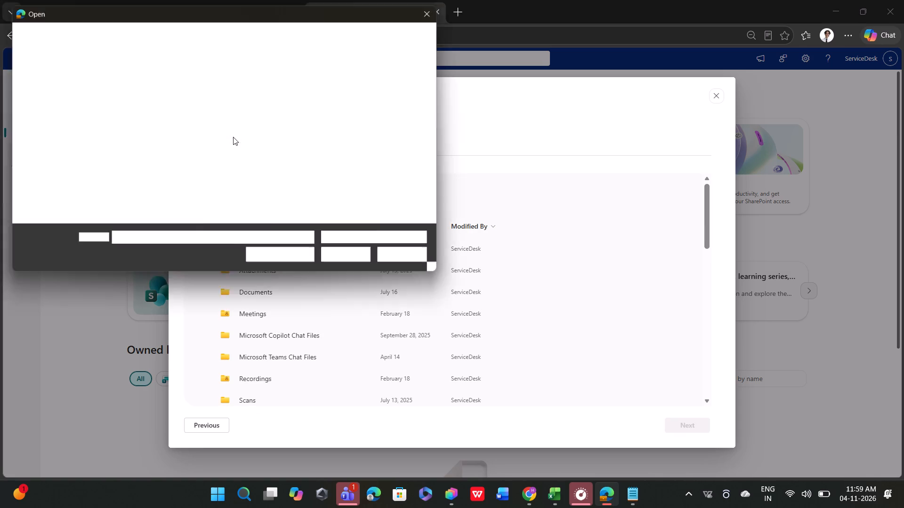
double_click(181, 140)
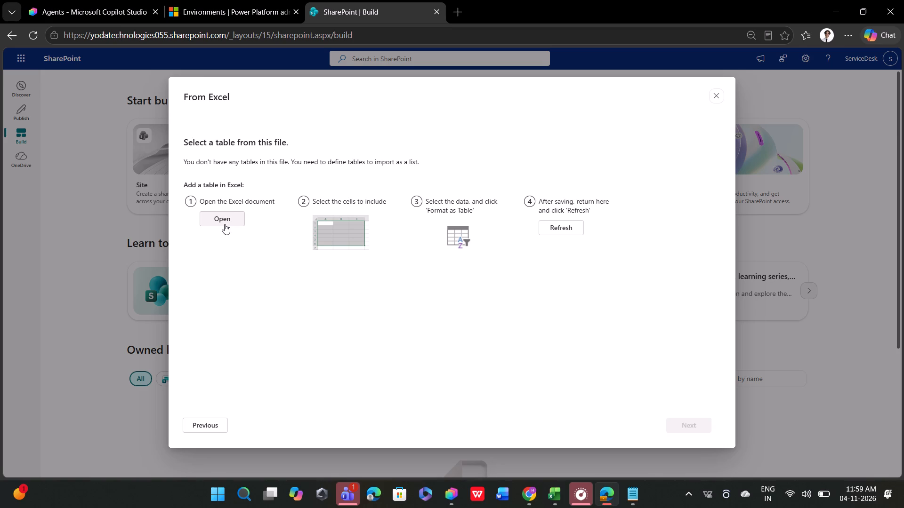
Open the uploaded workbook, then in the local Copilot_Agents_List in Excel format all agent data as a table named Agents with headers and save.
click(225, 224)
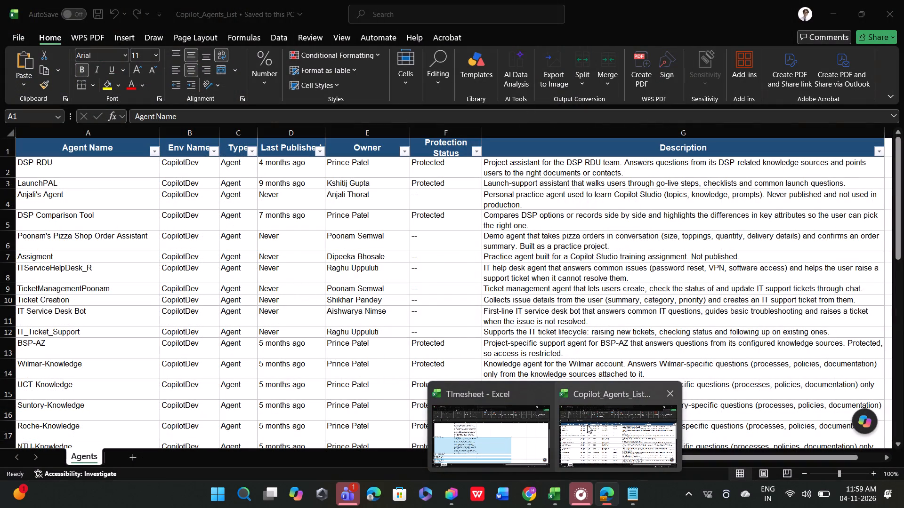
click(587, 425)
click(63, 168)
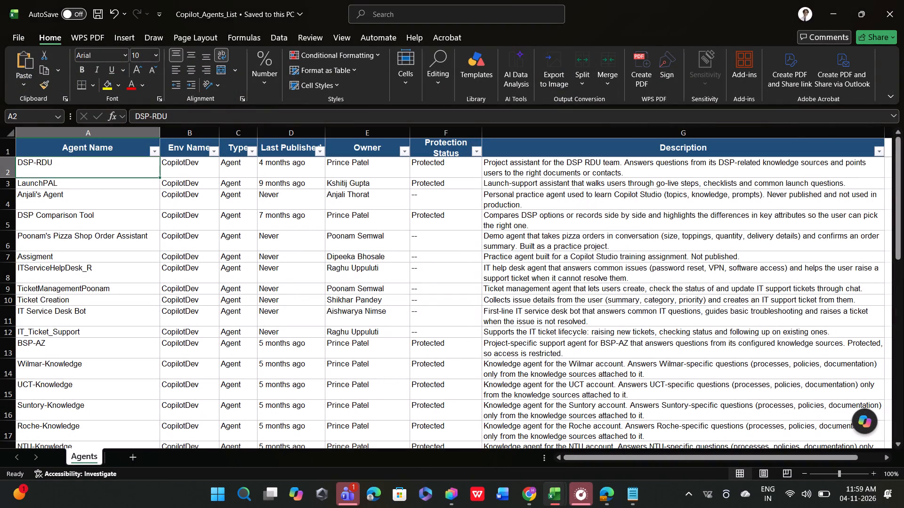
key(ctrl+a)
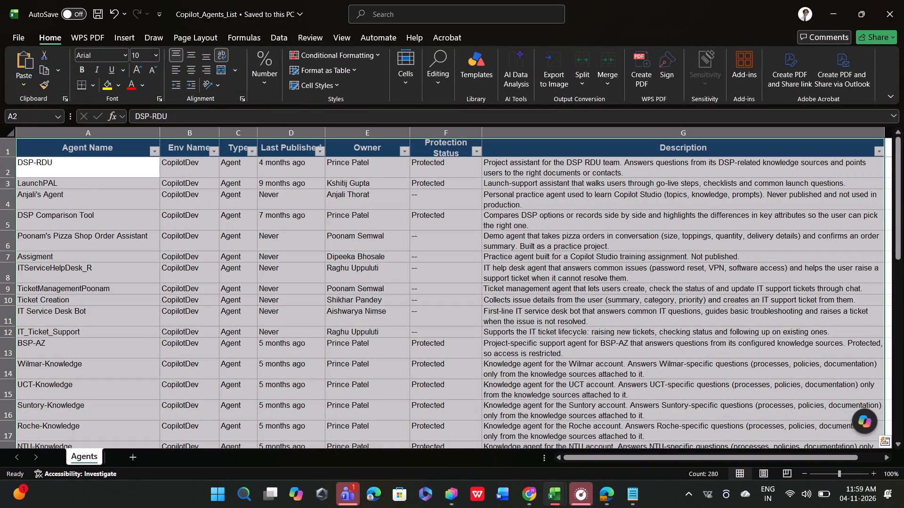
key(ctrl+t)
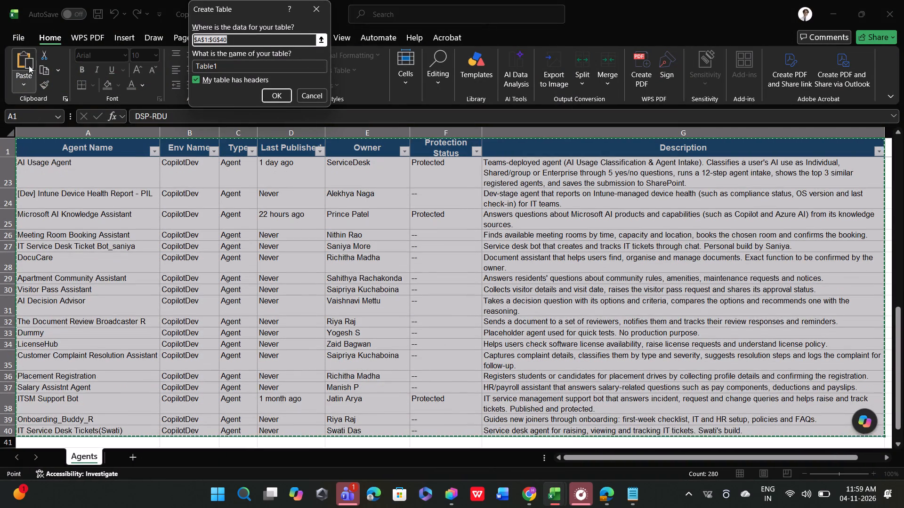
drag(225, 70, 158, 71)
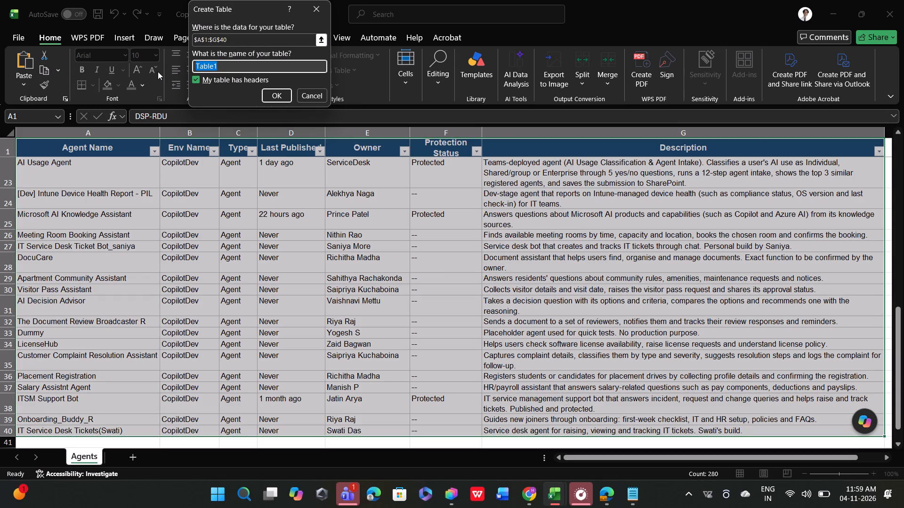
text(Agents)
key(Return)
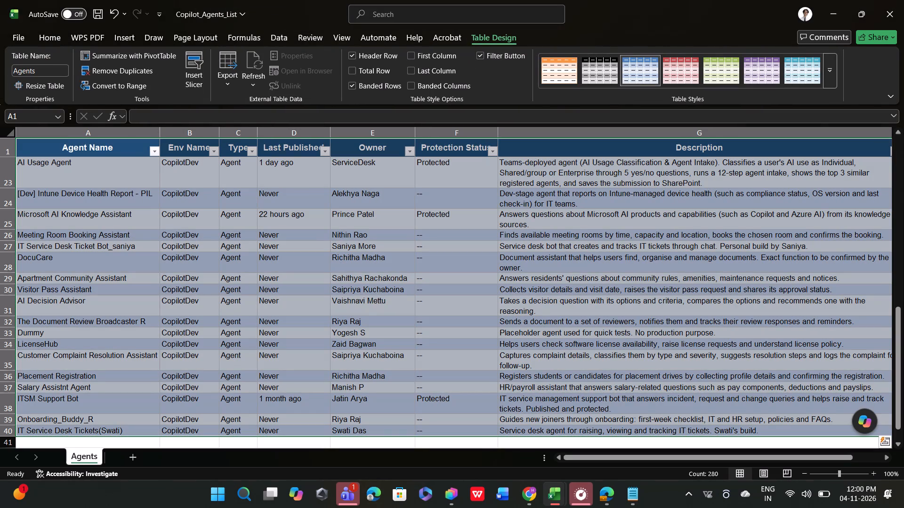
click(221, 176)
key(ctrl+s)
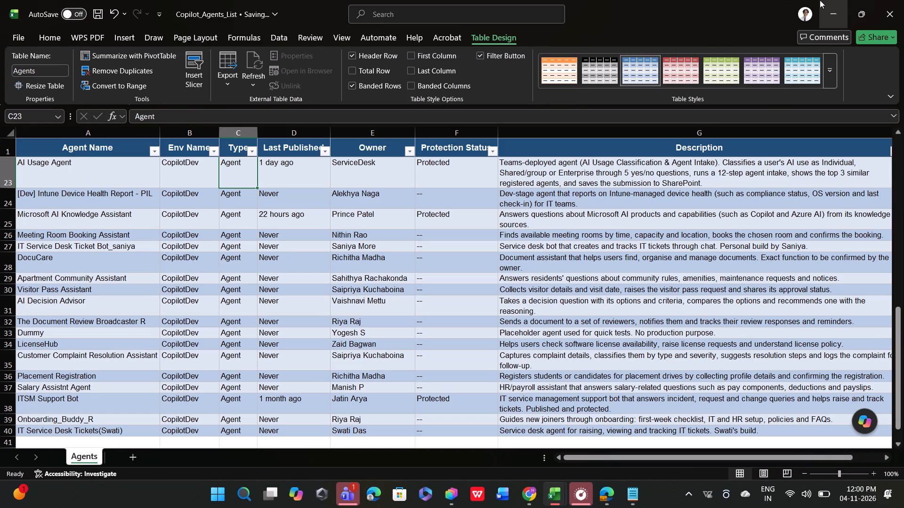
key(ctrl+s)
click(903, 0)
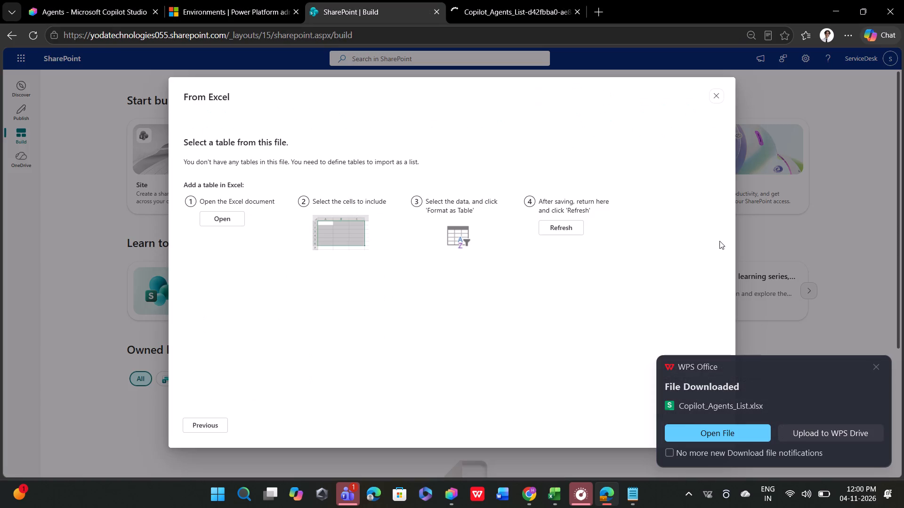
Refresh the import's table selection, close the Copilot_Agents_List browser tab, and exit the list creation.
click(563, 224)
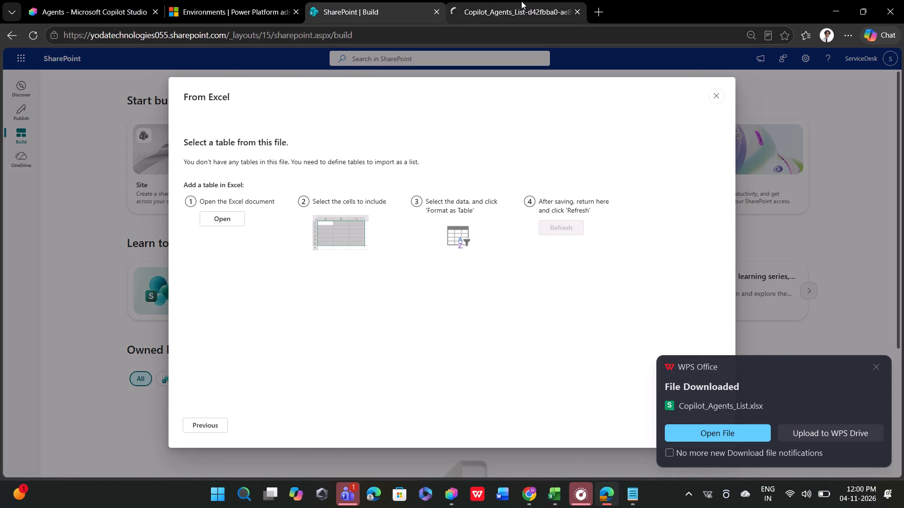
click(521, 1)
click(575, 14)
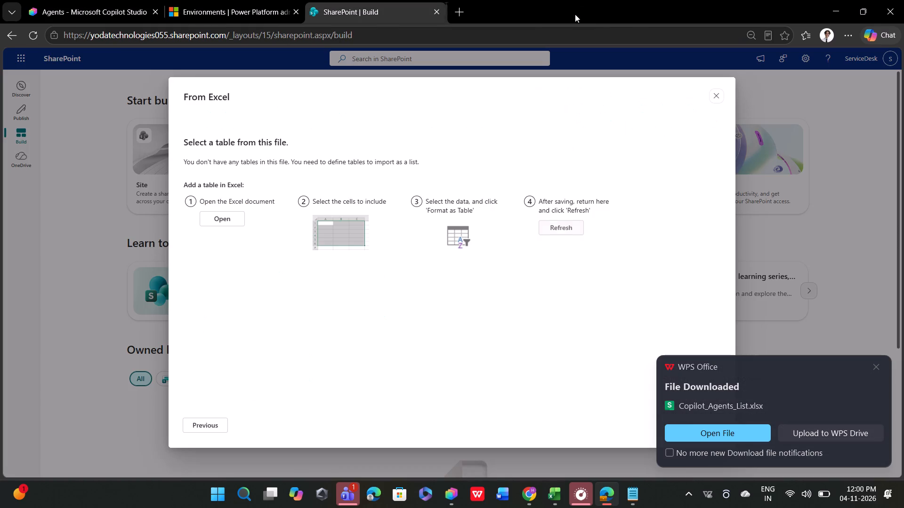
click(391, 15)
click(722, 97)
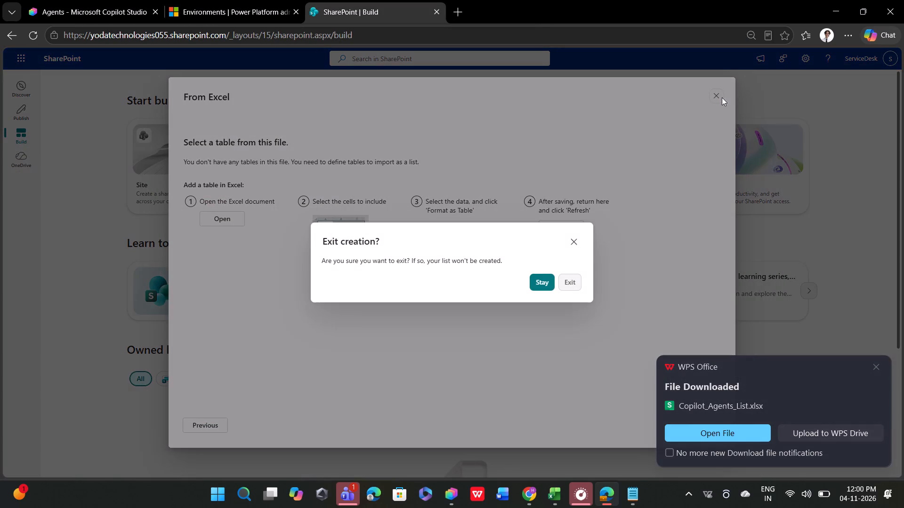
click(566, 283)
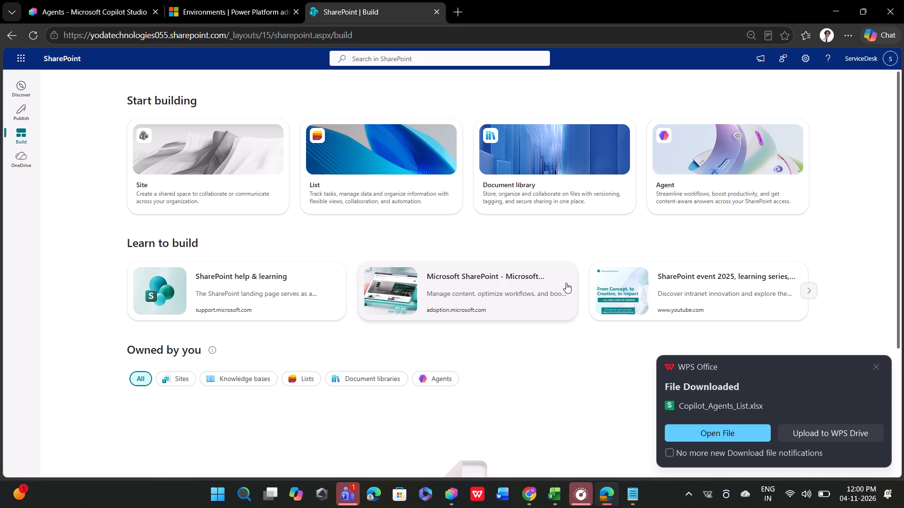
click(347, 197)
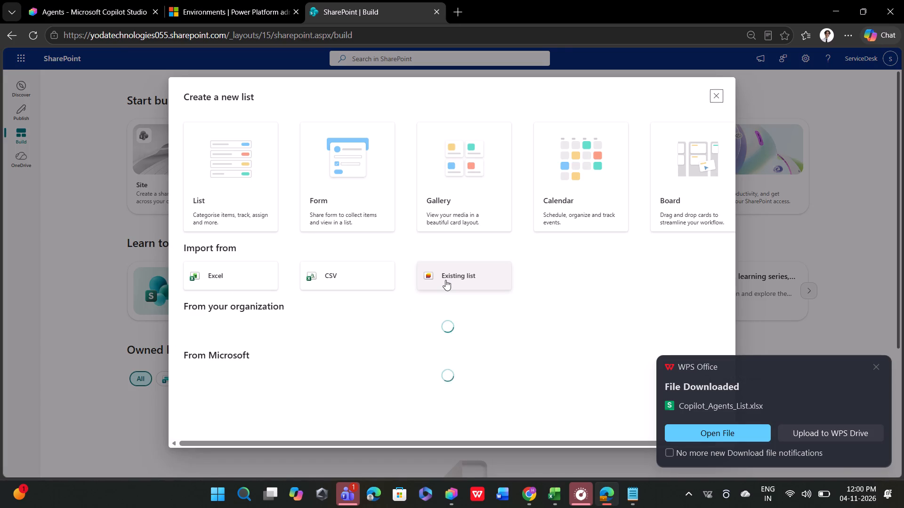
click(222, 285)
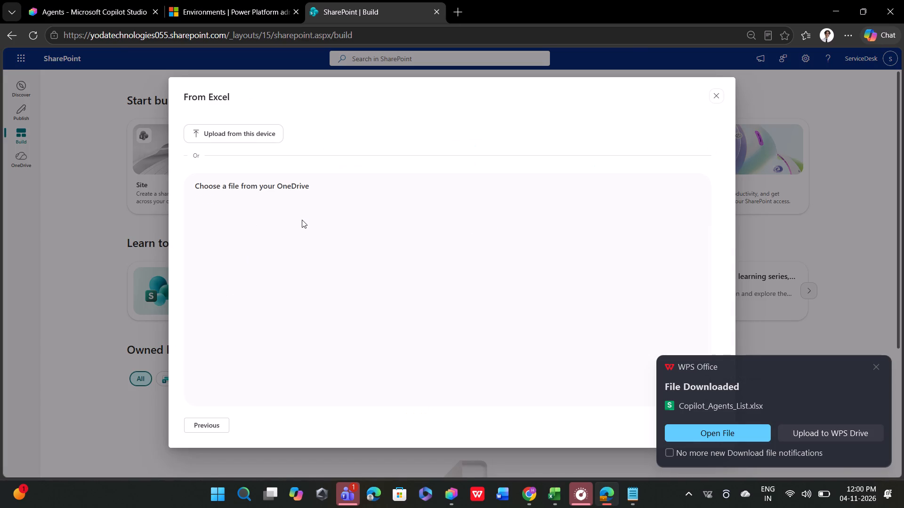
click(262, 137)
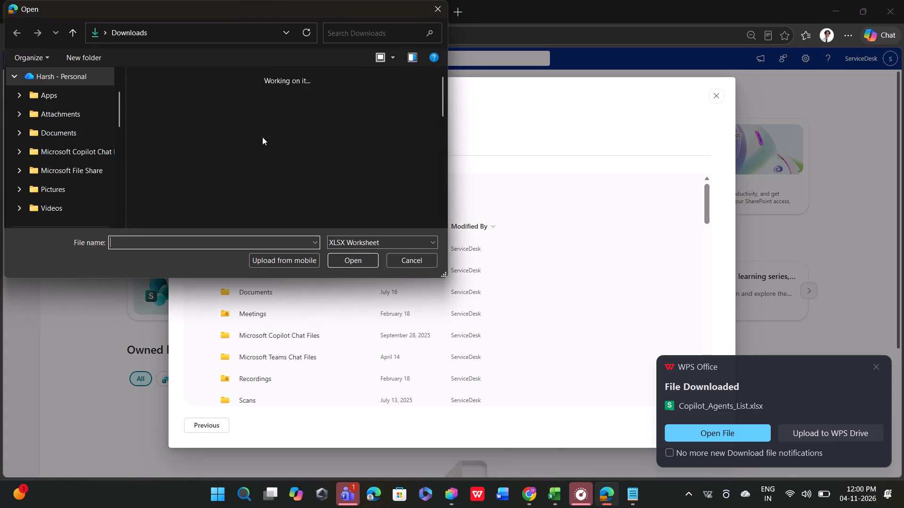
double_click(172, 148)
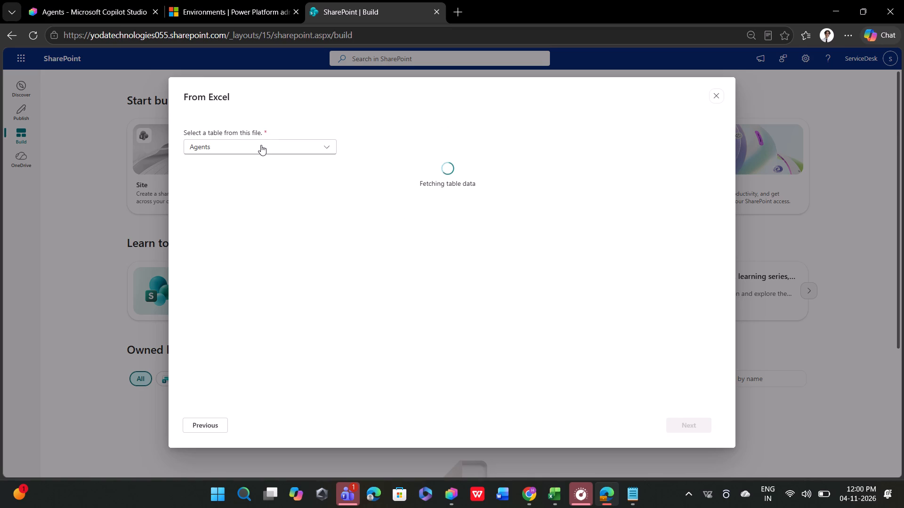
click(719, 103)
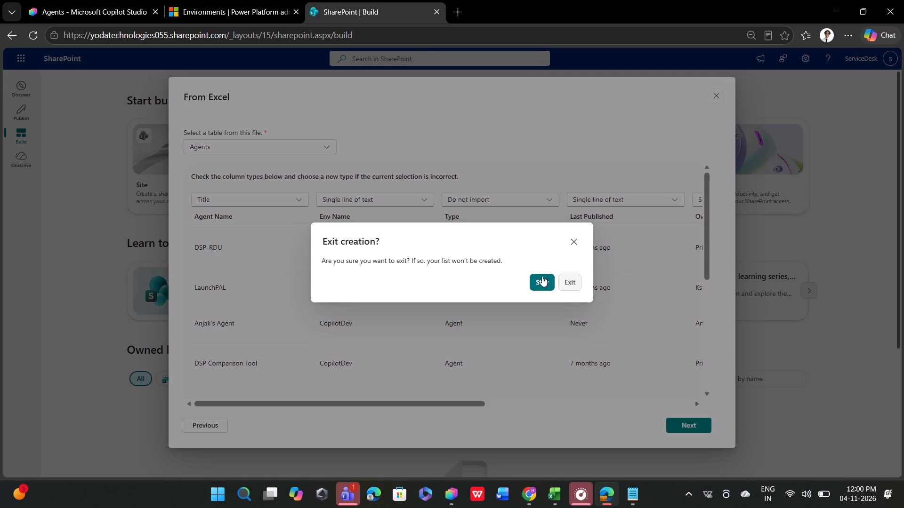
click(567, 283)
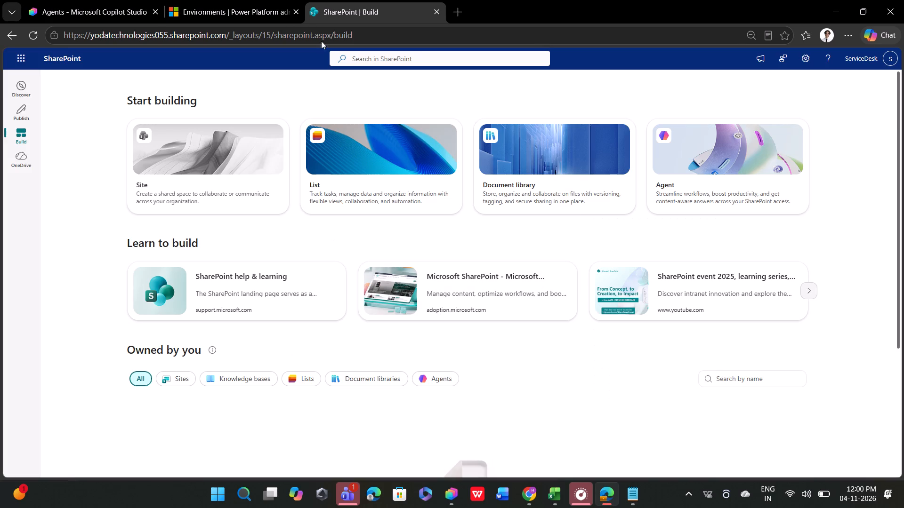
Glance at the Power Platform environments, then open the AI_Intake_Drafts list of the TestingStorageAllocation site by its address.
click(268, 19)
drag(330, 16, 301, 56)
click(301, 56)
drag(279, 24, 325, 12)
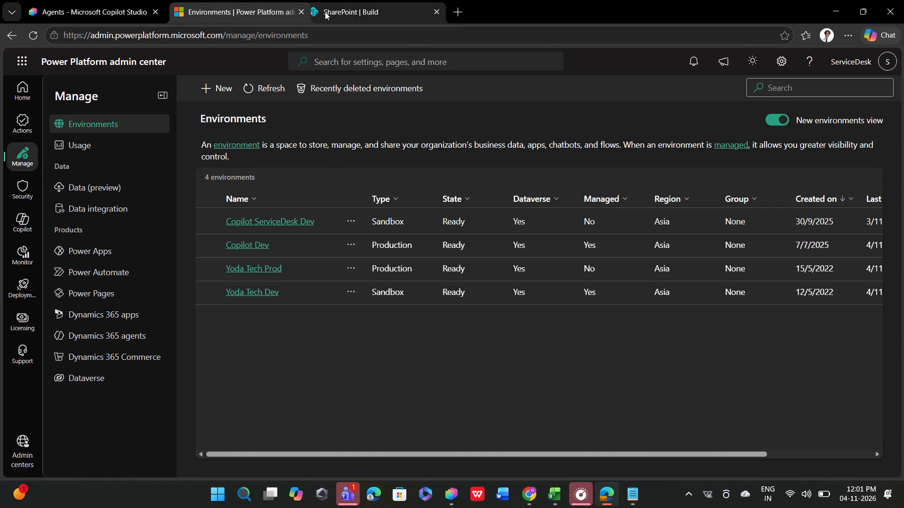
drag(325, 12, 314, 34)
click(314, 34)
key(t)
text(es)
key(Return)
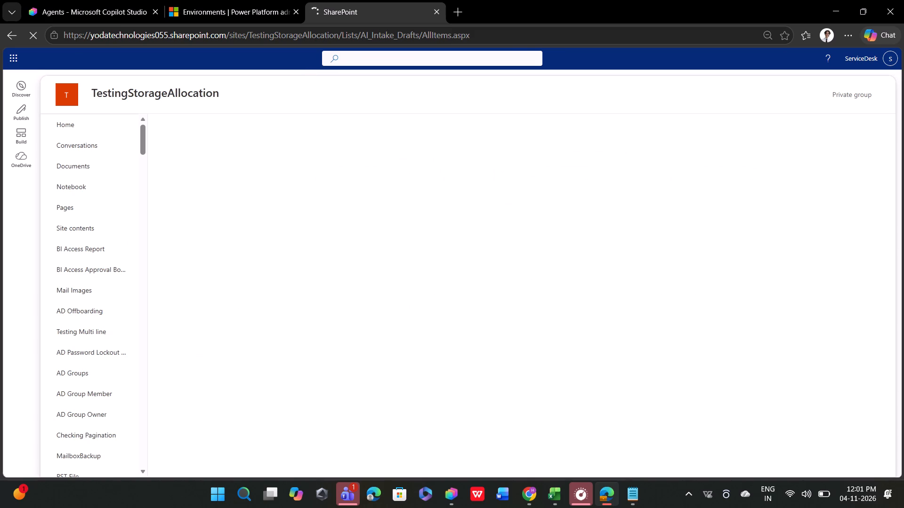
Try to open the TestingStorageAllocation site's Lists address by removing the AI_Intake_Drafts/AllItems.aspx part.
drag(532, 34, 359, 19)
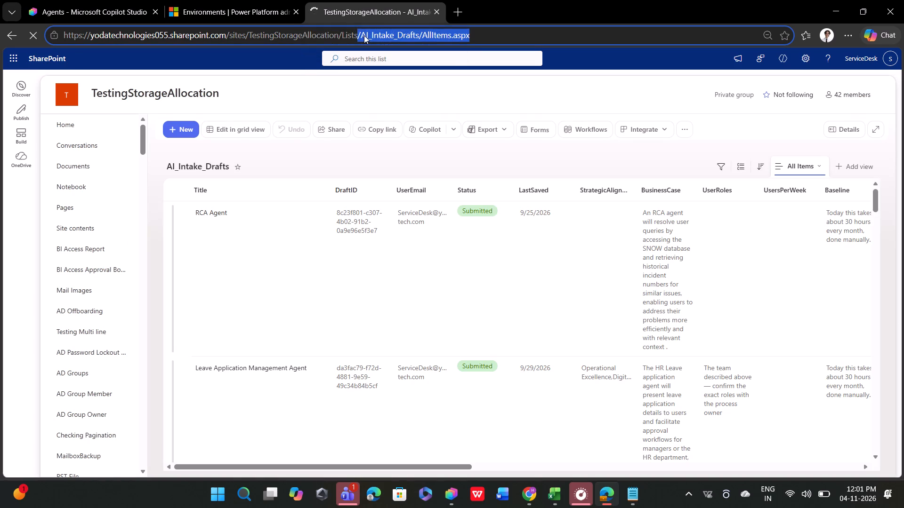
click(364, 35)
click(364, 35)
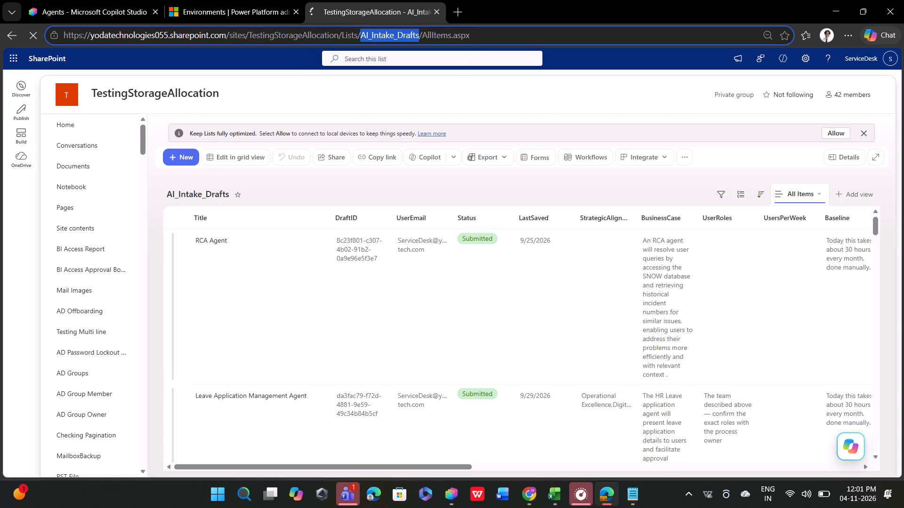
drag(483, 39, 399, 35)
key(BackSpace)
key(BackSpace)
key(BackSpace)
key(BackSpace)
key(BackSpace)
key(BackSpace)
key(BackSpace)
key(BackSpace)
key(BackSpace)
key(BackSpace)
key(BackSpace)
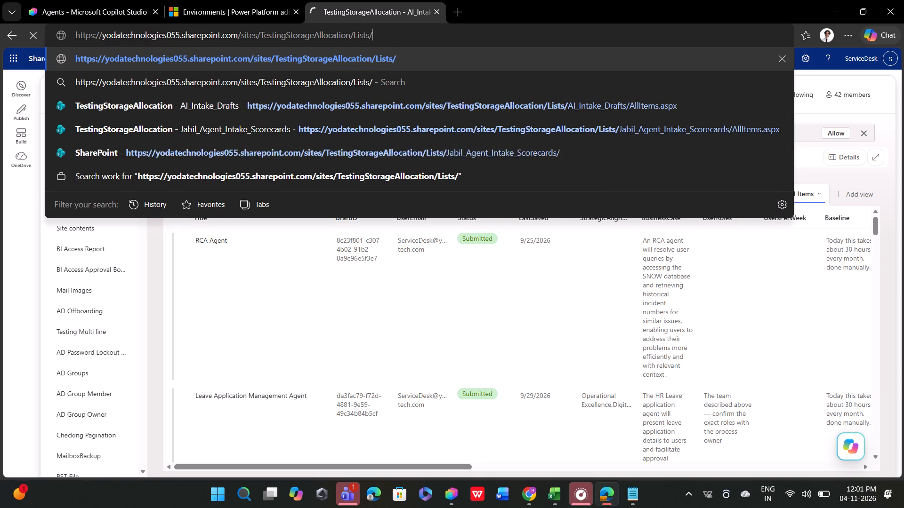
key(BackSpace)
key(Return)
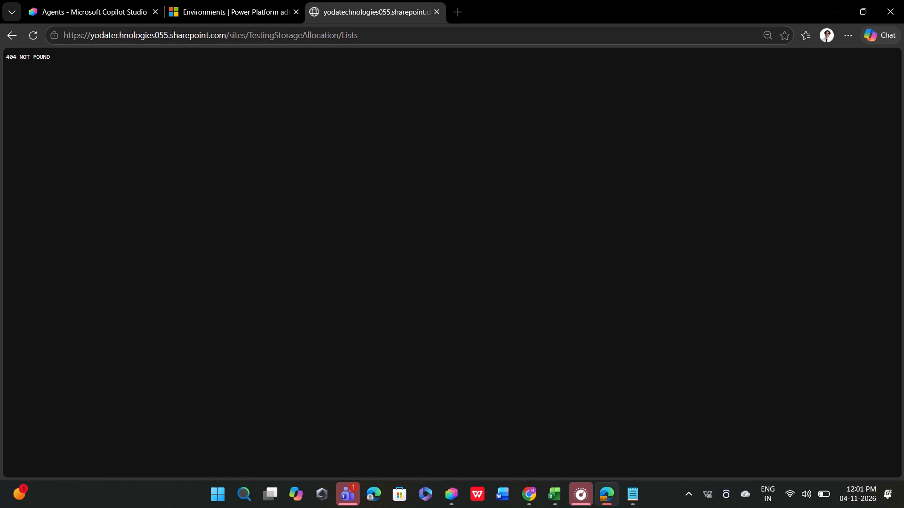
Shorten the address to the TestingStorageAllocation site and open its home page.
click(399, 35)
drag(399, 35, 360, 45)
key(BackSpace)
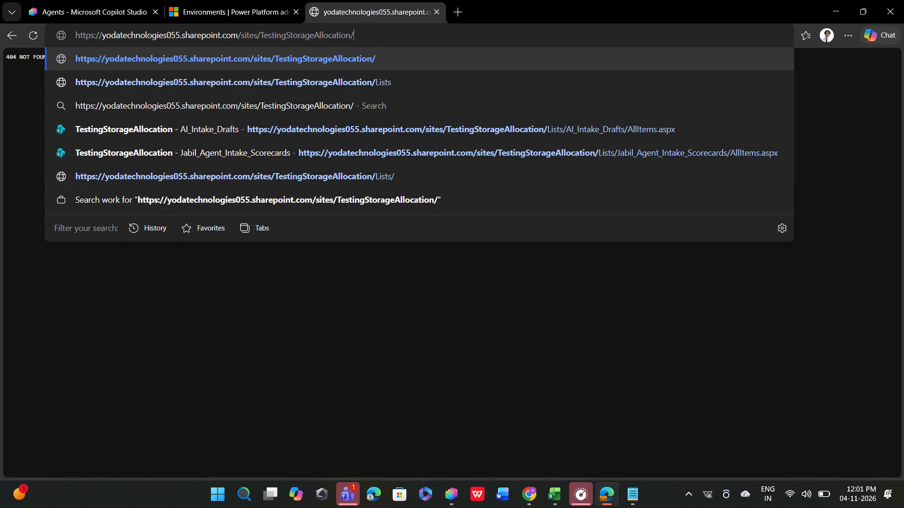
key(BackSpace)
key(Return)
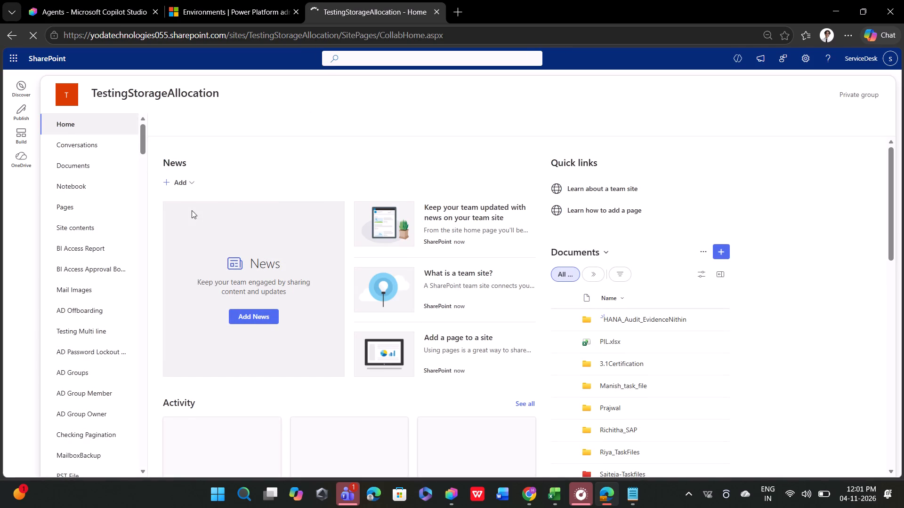
Start a new list from Excel on the TestingStorageAllocation site and upload the Copilot_Agents_List workbook from this device.
scroll(206, 228, up, 1)
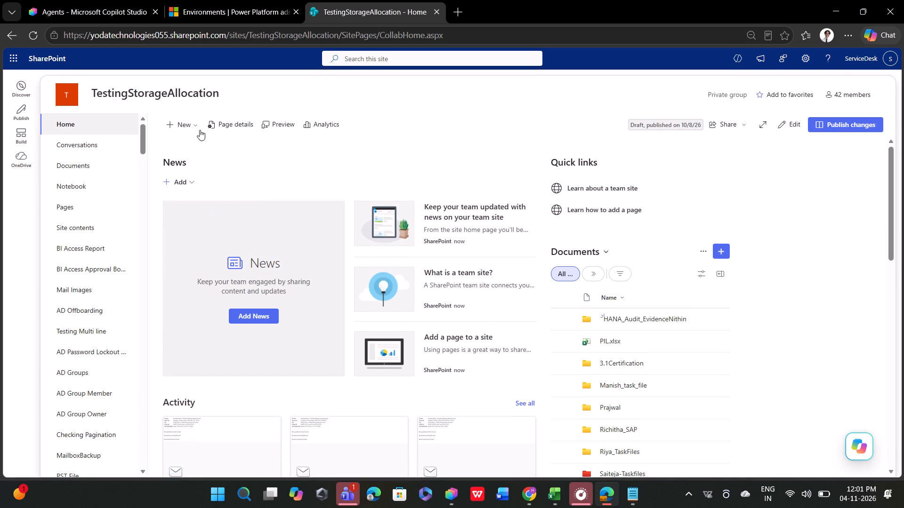
click(190, 127)
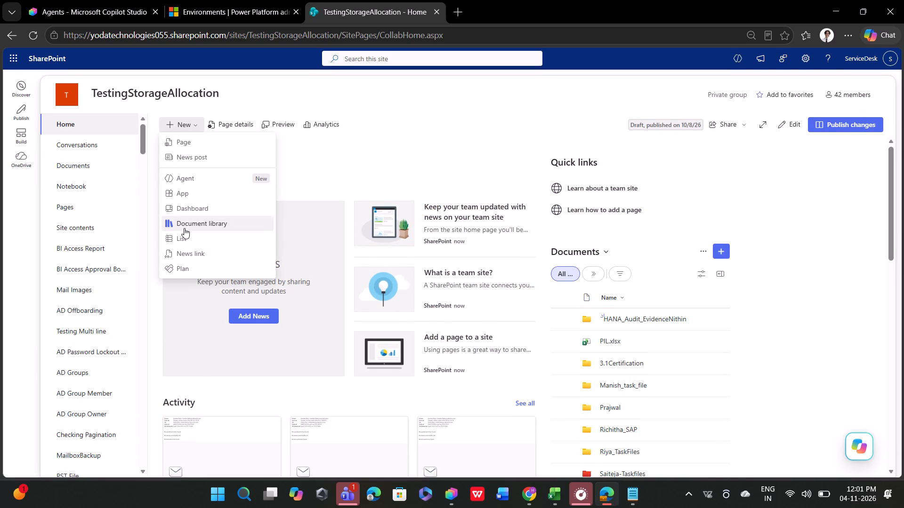
click(178, 241)
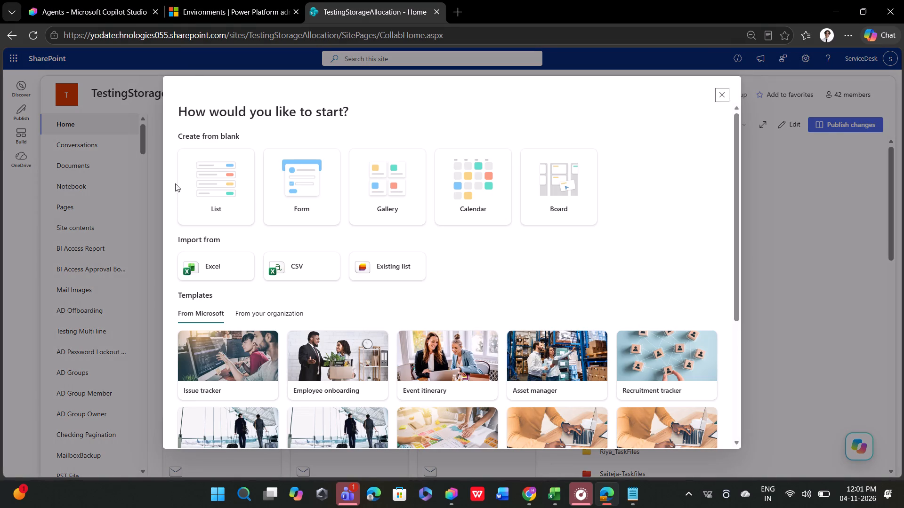
click(226, 267)
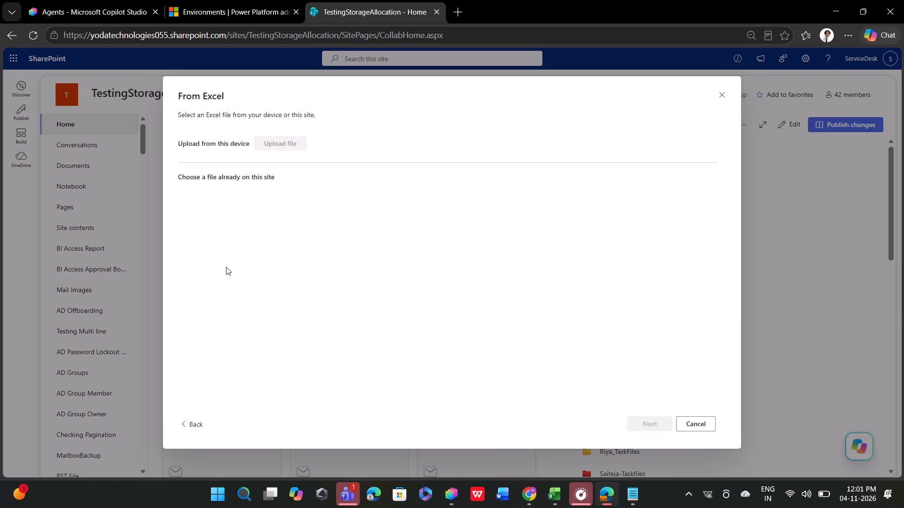
click(277, 148)
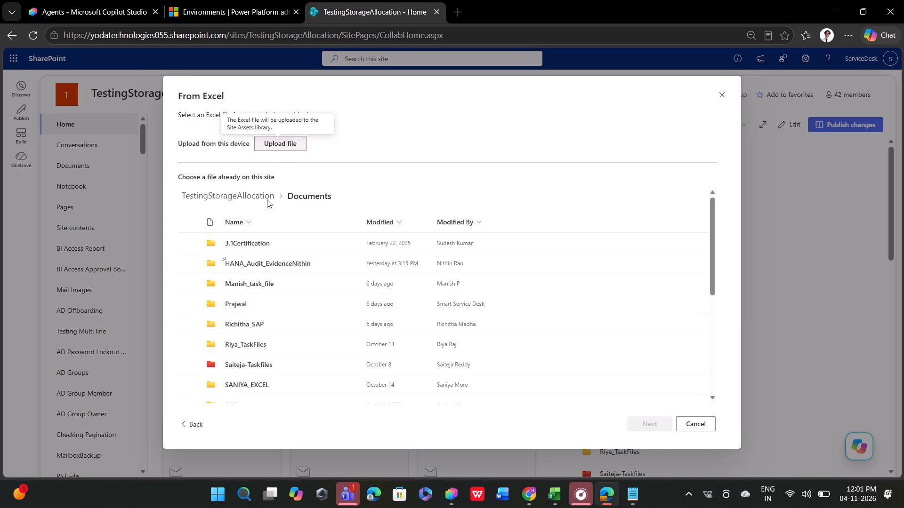
click(271, 142)
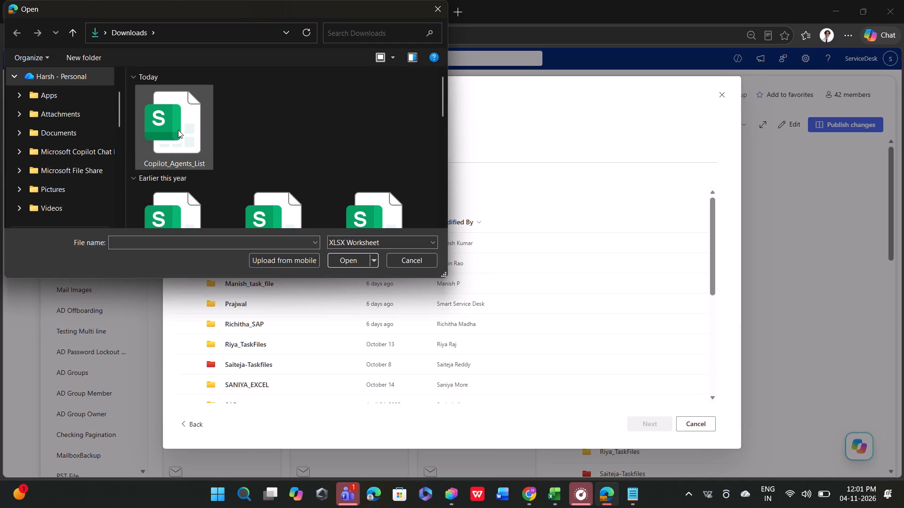
double_click(178, 130)
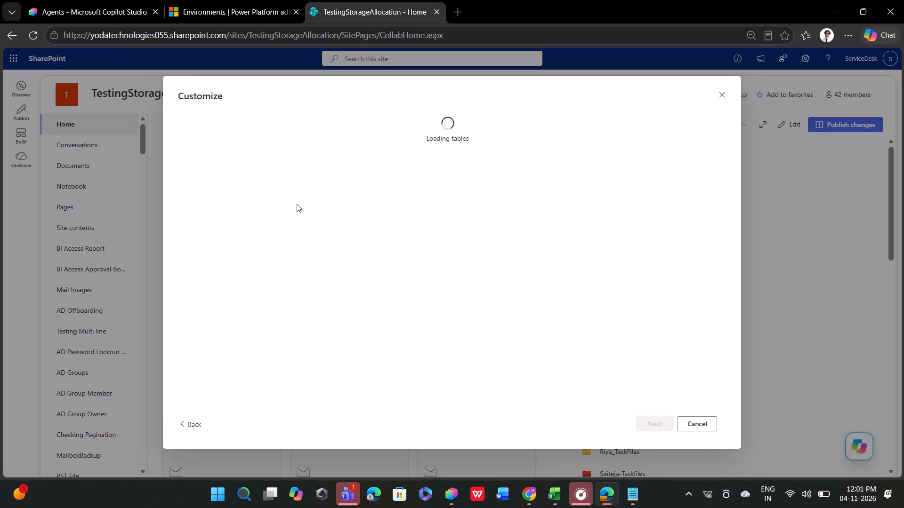
Choose the Agents table from the uploaded workbook as the data to import.
right_click(297, 204)
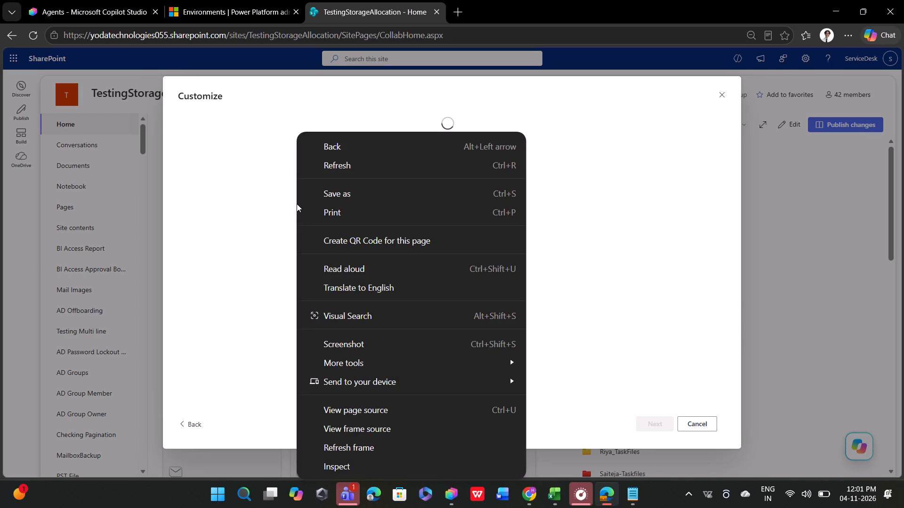
click(208, 214)
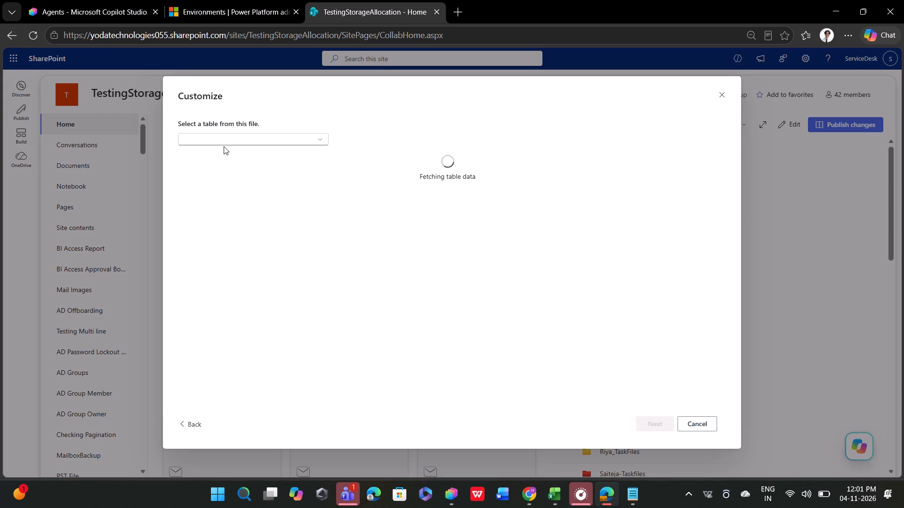
click(278, 137)
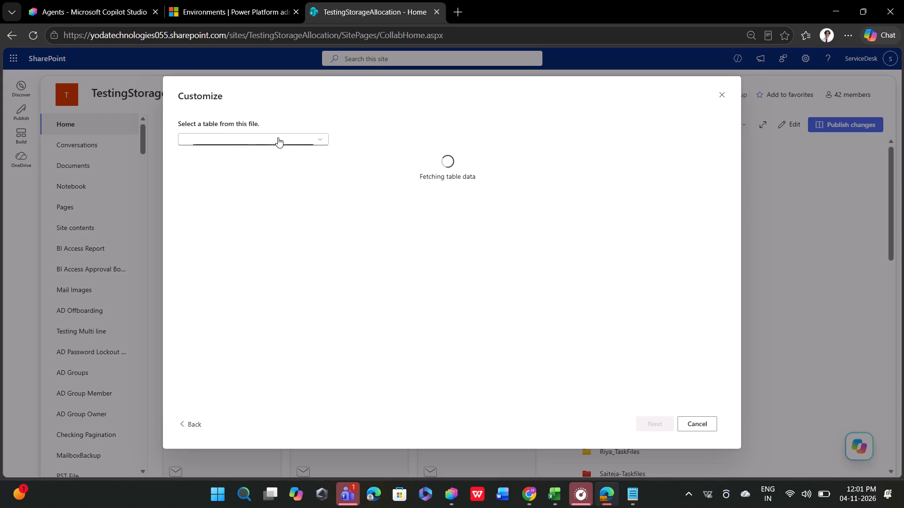
click(278, 137)
drag(271, 152, 249, 177)
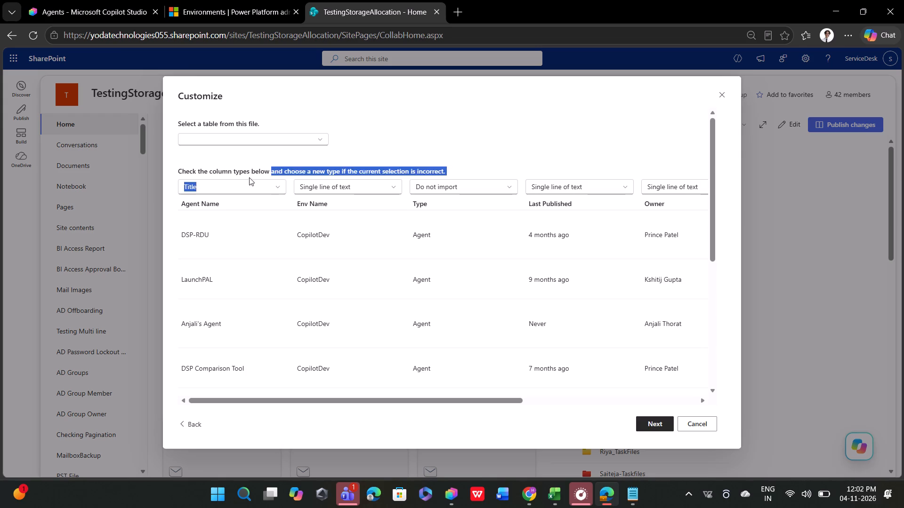
drag(249, 177, 222, 137)
click(222, 137)
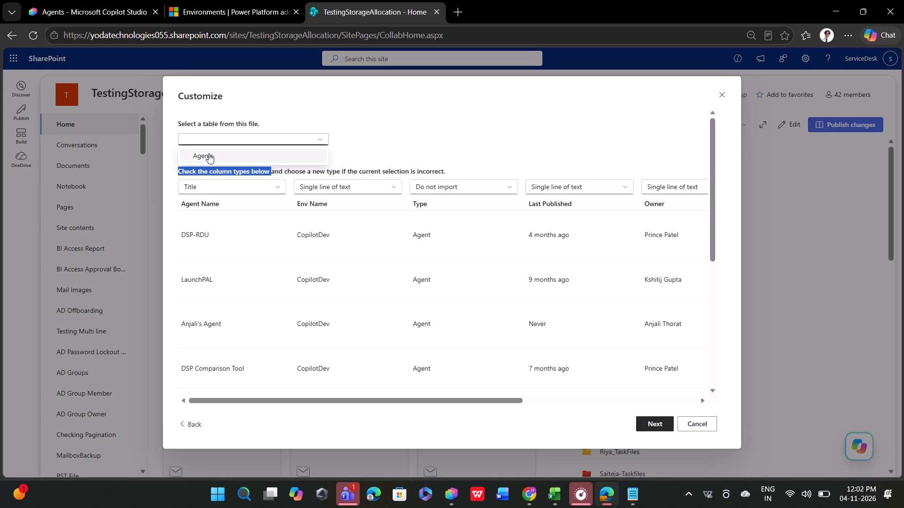
click(209, 153)
click(281, 163)
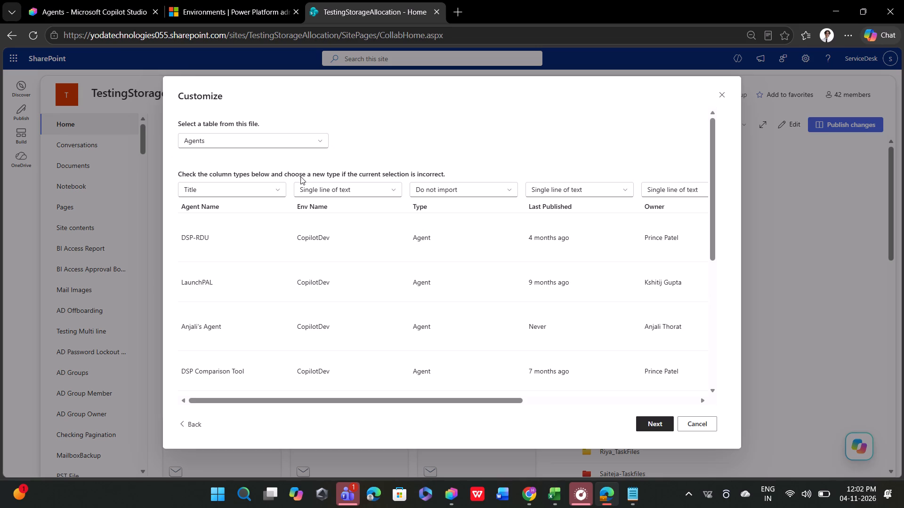
Examine the column types and all agent rows in the import preview of the Agents table, from Agent Name through Description.
scroll(372, 229, left, 4)
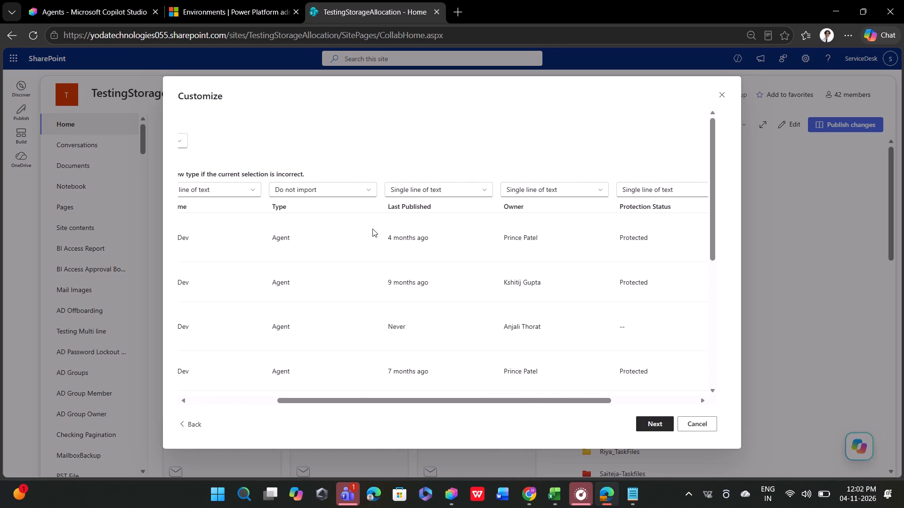
scroll(372, 229, left, 4)
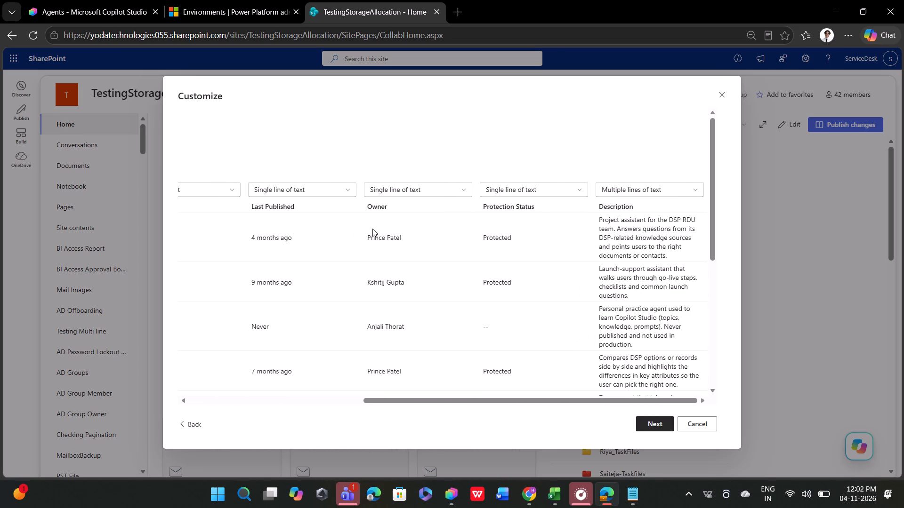
scroll(372, 229, down, 2)
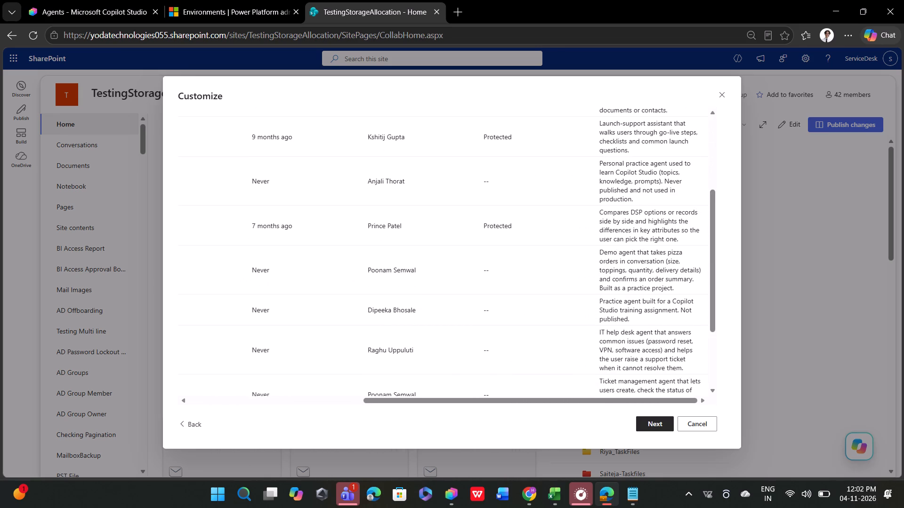
scroll(372, 229, left, 1)
scroll(372, 229, down, 7)
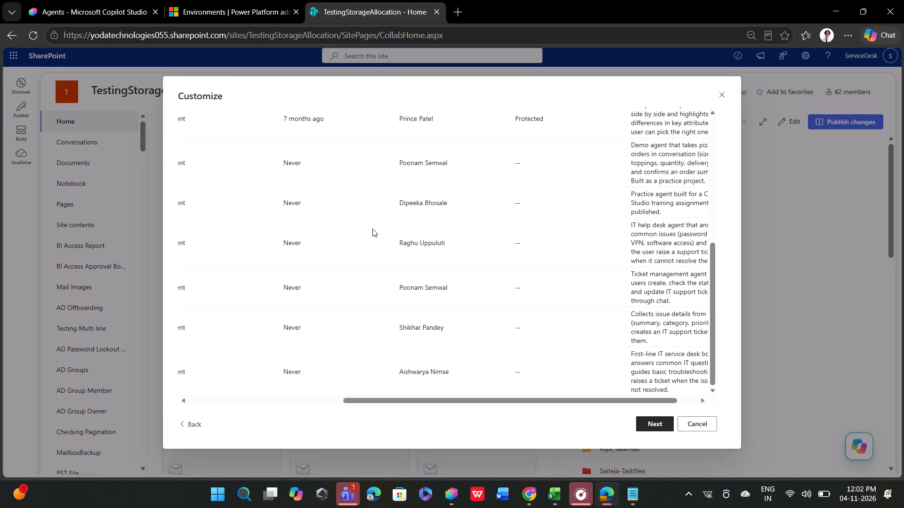
scroll(497, 233, left, 3)
scroll(497, 233, down, 2)
scroll(497, 233, right, 8)
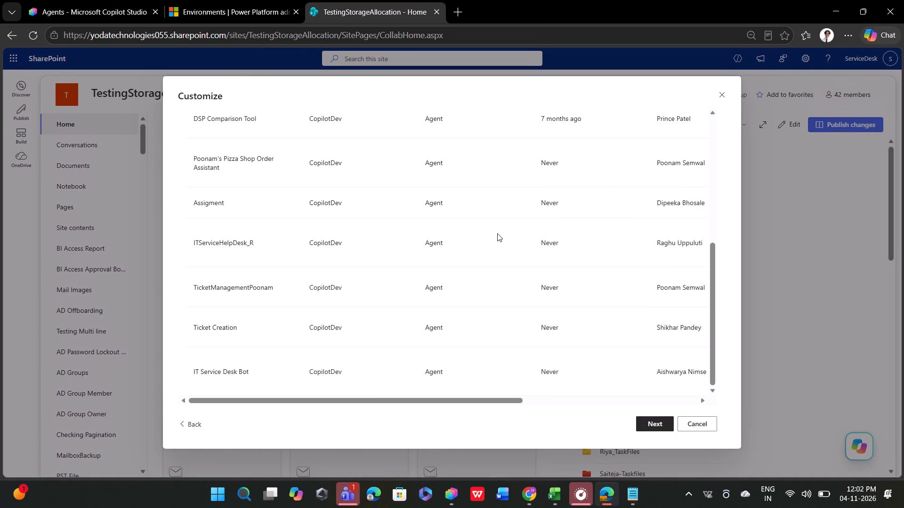
scroll(497, 233, down, 2)
scroll(497, 233, up, 6)
scroll(497, 233, down, 6)
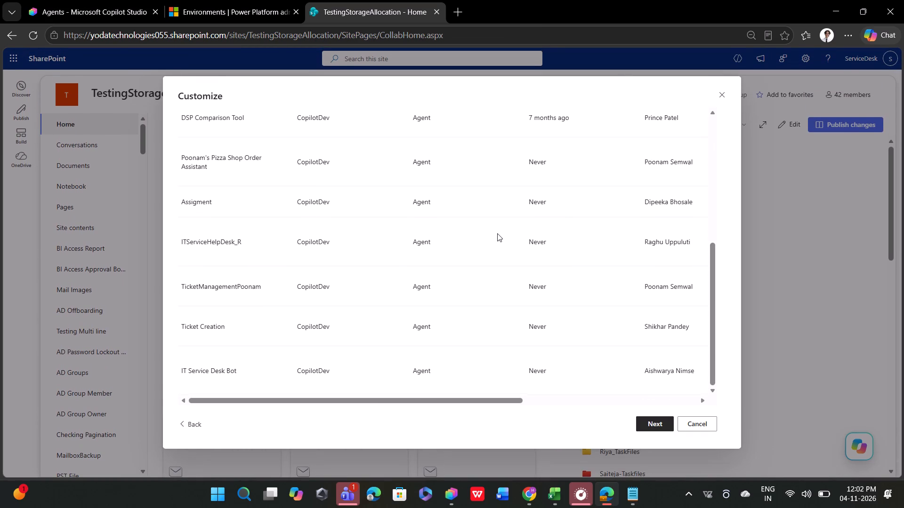
scroll(497, 233, down, 5)
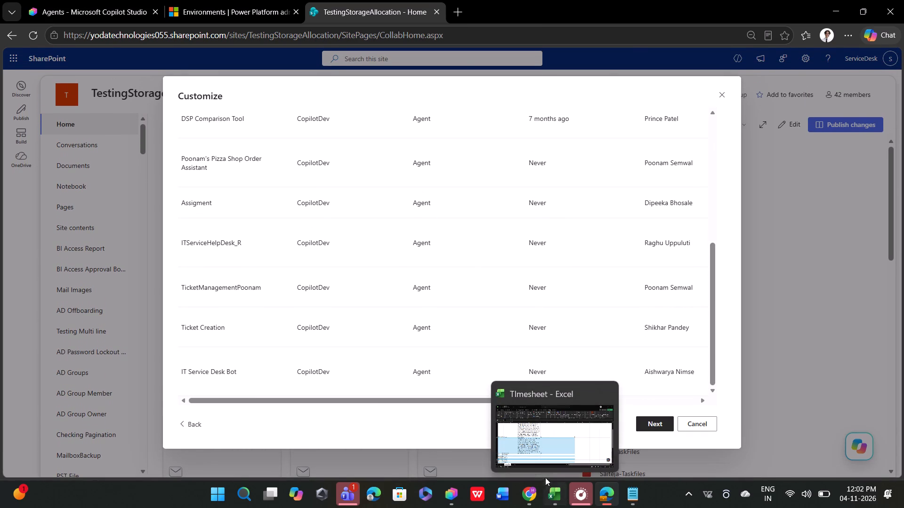
Switch to the Timesheet workbook in Excel, review the early November work descriptions and hours, and close the workbook.
click(544, 439)
click(387, 359)
scroll(387, 359, right, 7)
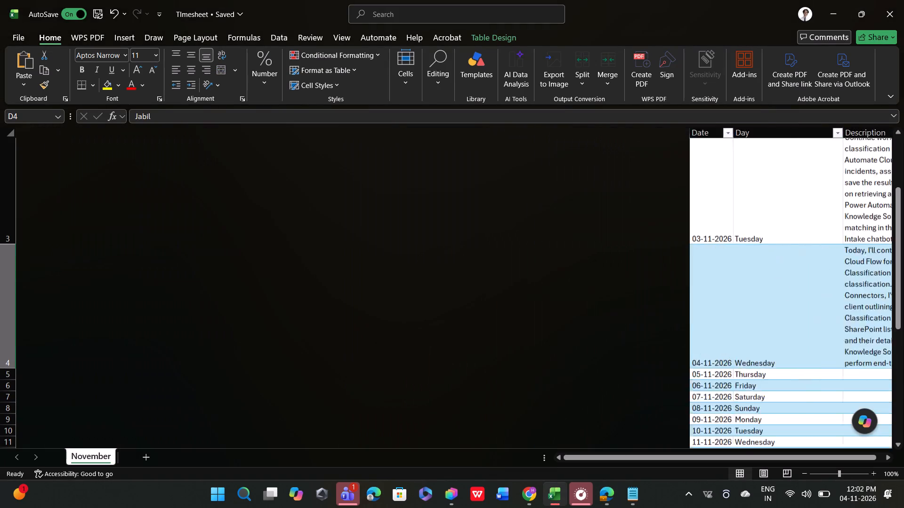
scroll(387, 359, right, 11)
scroll(387, 359, left, 10)
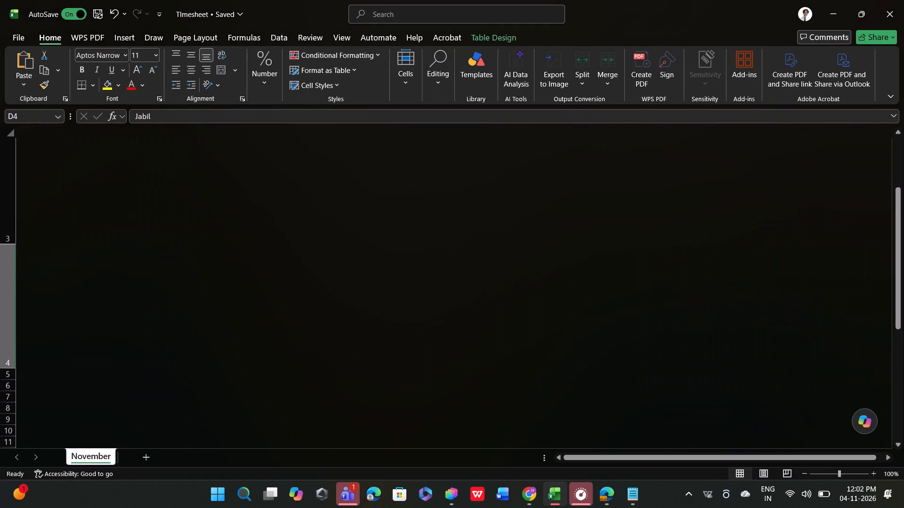
scroll(387, 359, left, 6)
scroll(387, 359, right, 1)
scroll(387, 359, down, 3)
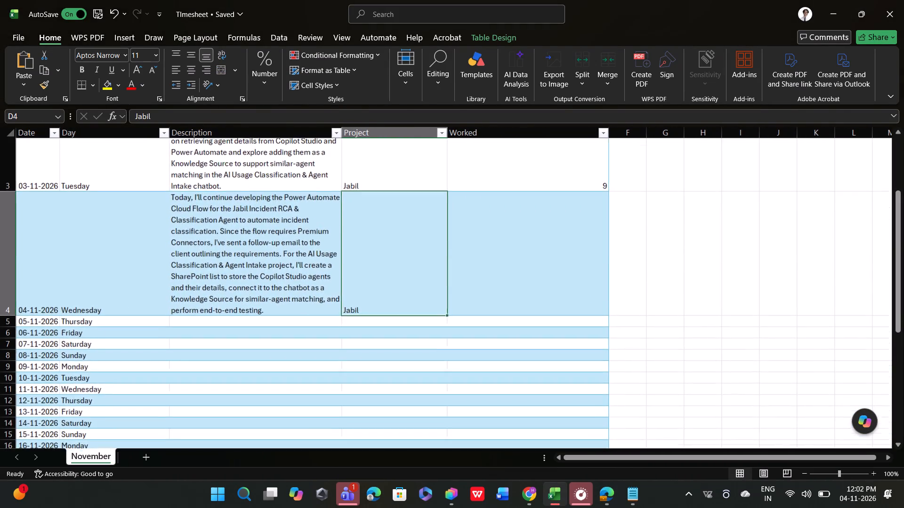
scroll(387, 359, down, 3)
scroll(387, 359, up, 10)
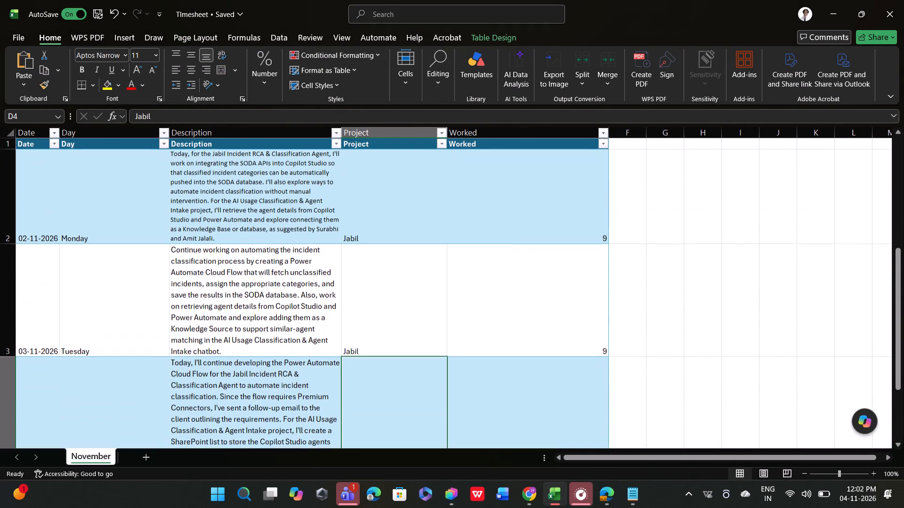
click(664, 272)
click(664, 272)
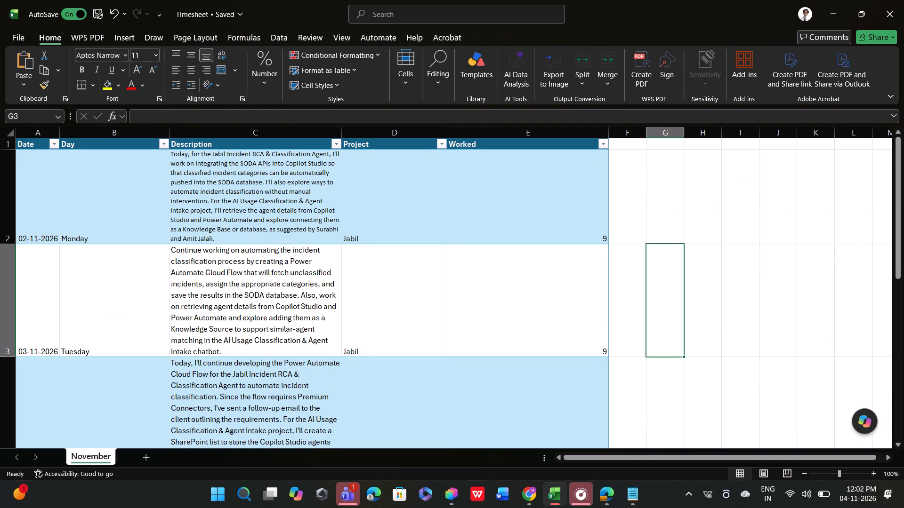
click(599, 283)
scroll(599, 283, up, 1)
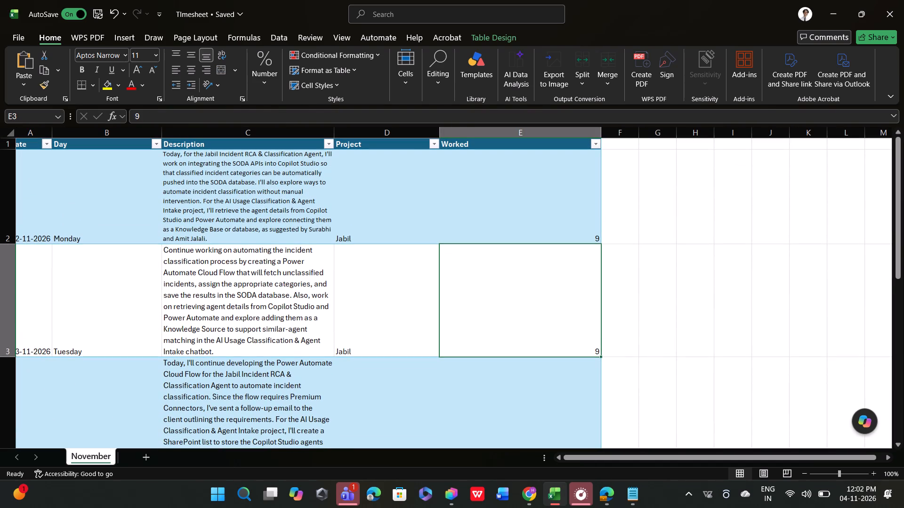
click(903, 0)
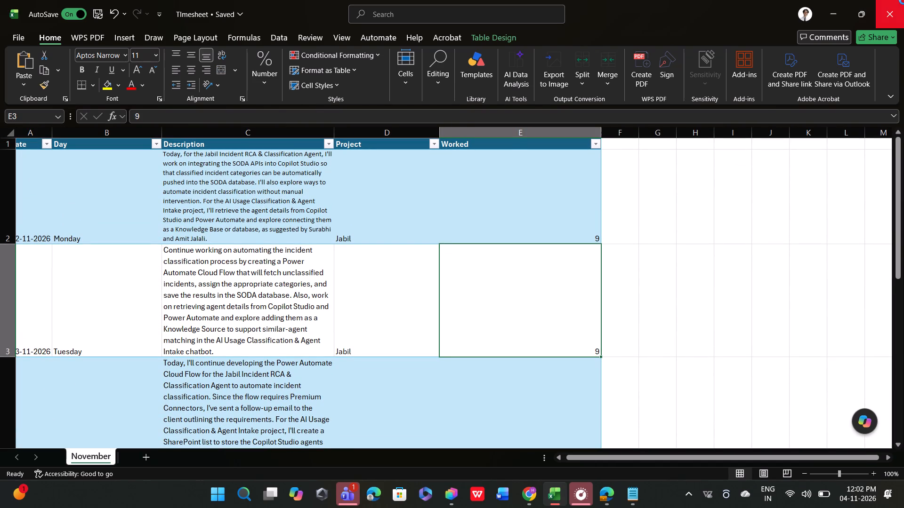
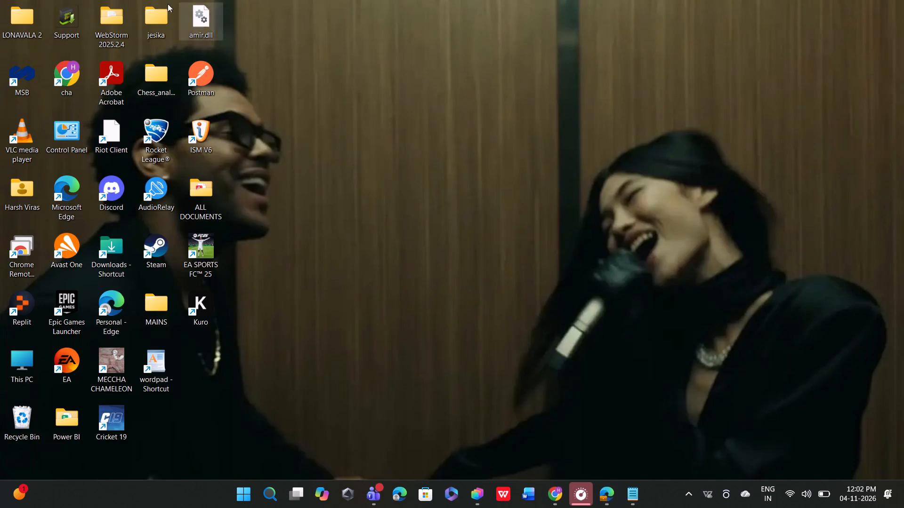
Switch from the desktop to File Explorer by finding it through the Windows search and opening a new window.
click(81, 67)
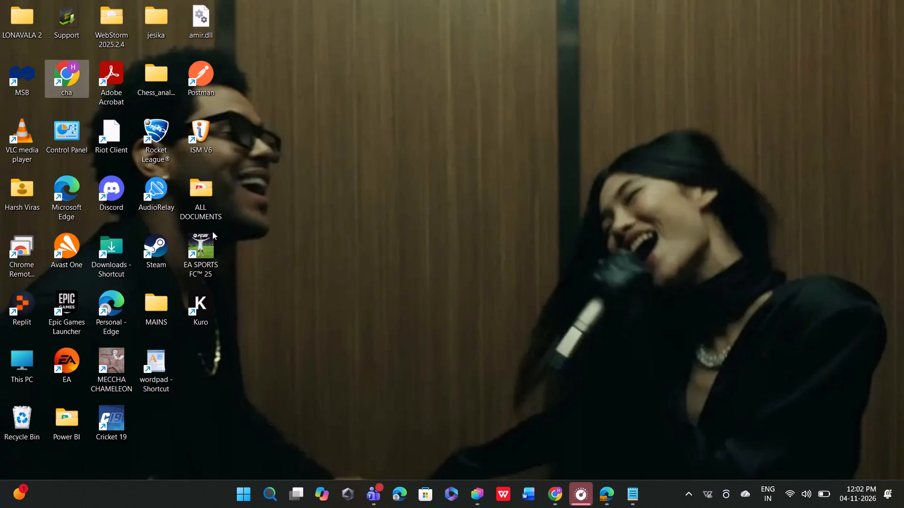
click(242, 490)
key(f)
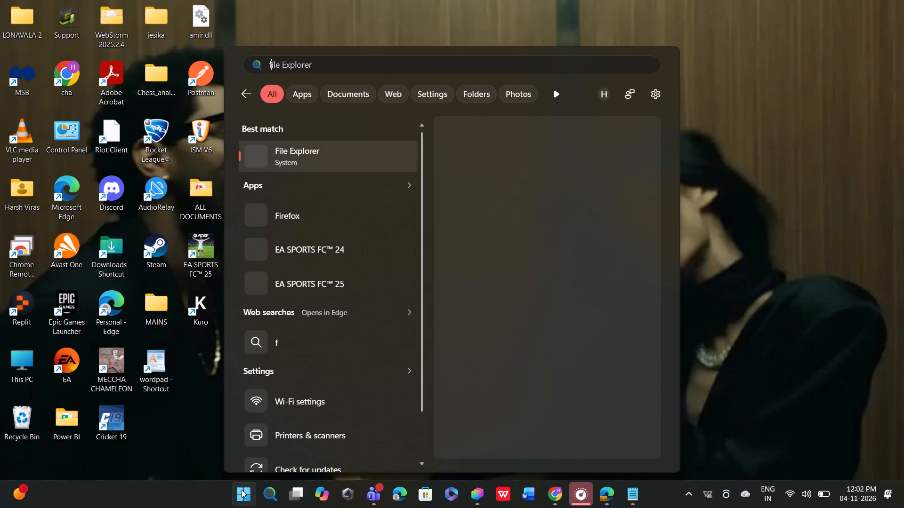
key(Return)
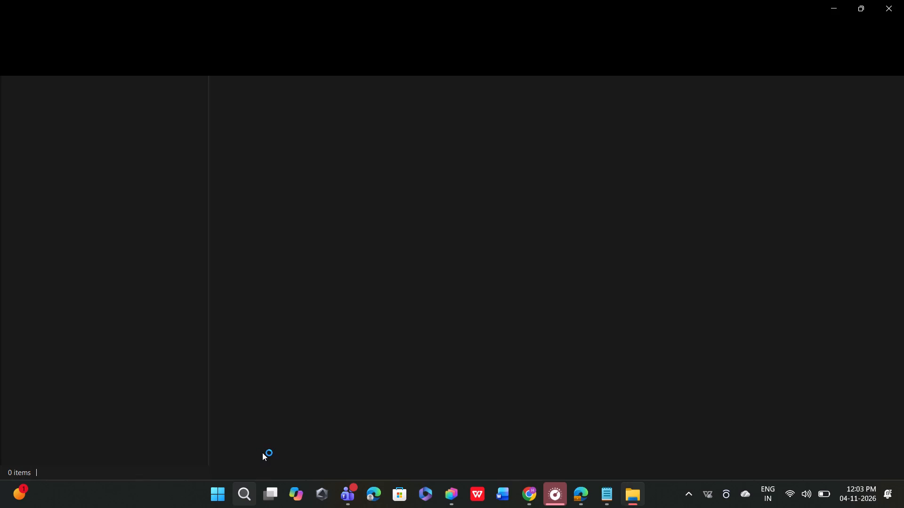
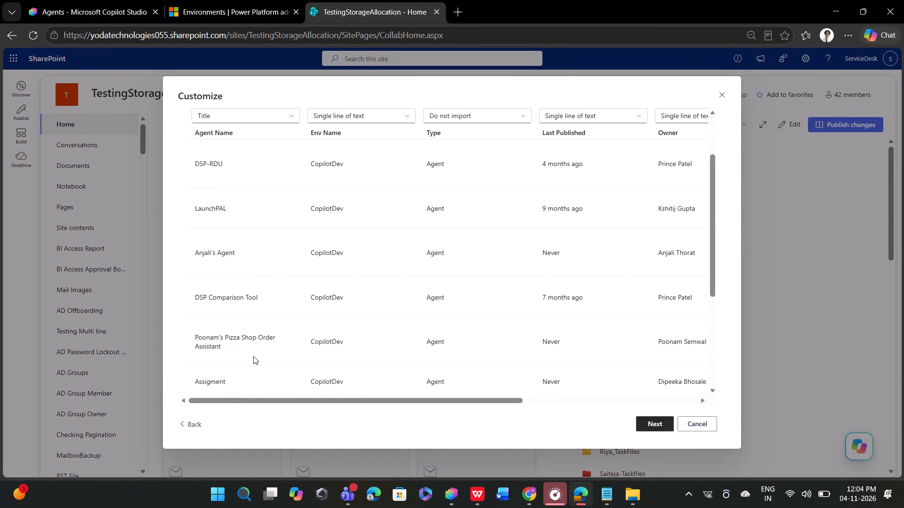
scroll(253, 356, up, 2)
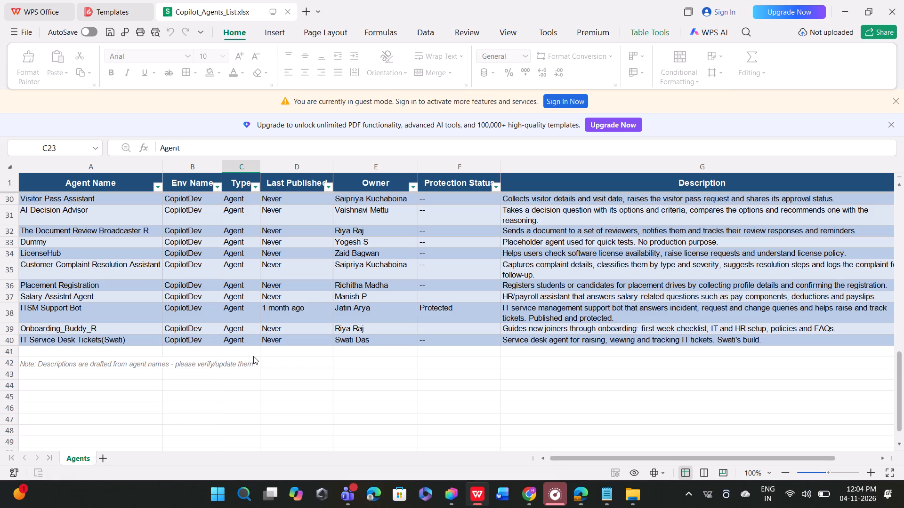
scroll(261, 321, up, 7)
scroll(261, 321, right, 3)
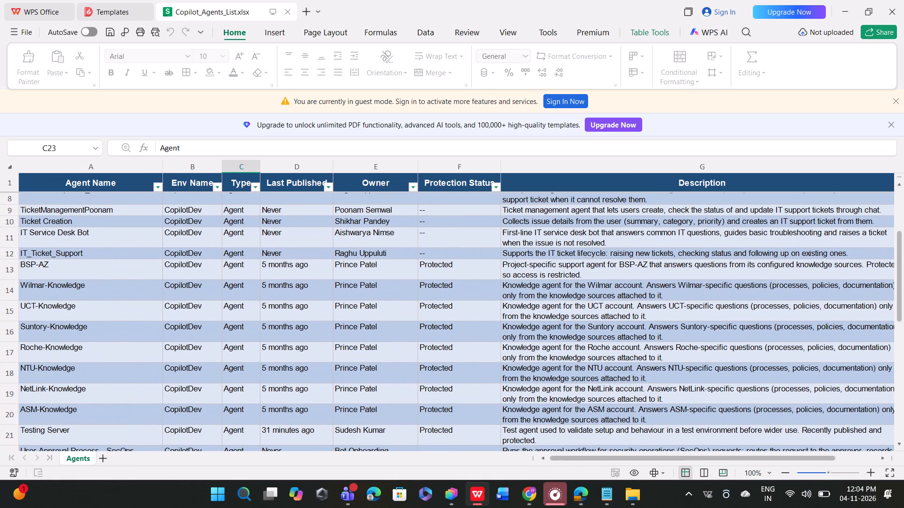
scroll(261, 321, right, 1)
scroll(257, 261, right, 2)
scroll(257, 261, up, 2)
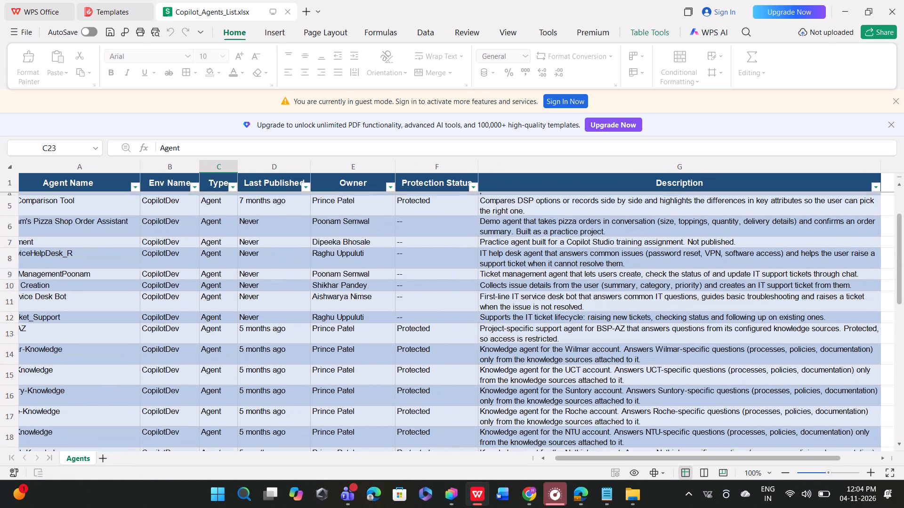
scroll(257, 261, up, 4)
scroll(257, 261, right, 2)
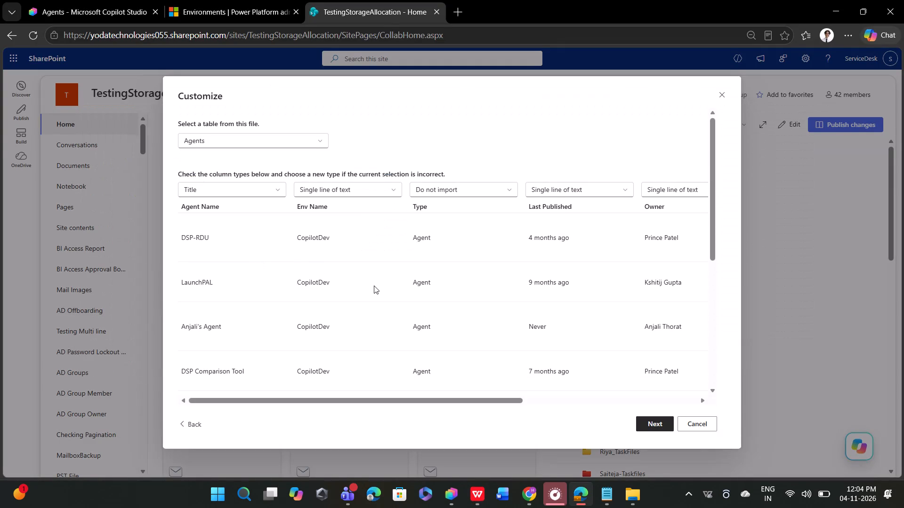
Examine the import preview of the Agents table in the browser, from the column types down to the last row.
scroll(374, 286, left, 1)
scroll(374, 286, down, 6)
scroll(374, 286, right, 3)
scroll(374, 286, up, 3)
scroll(374, 286, down, 1)
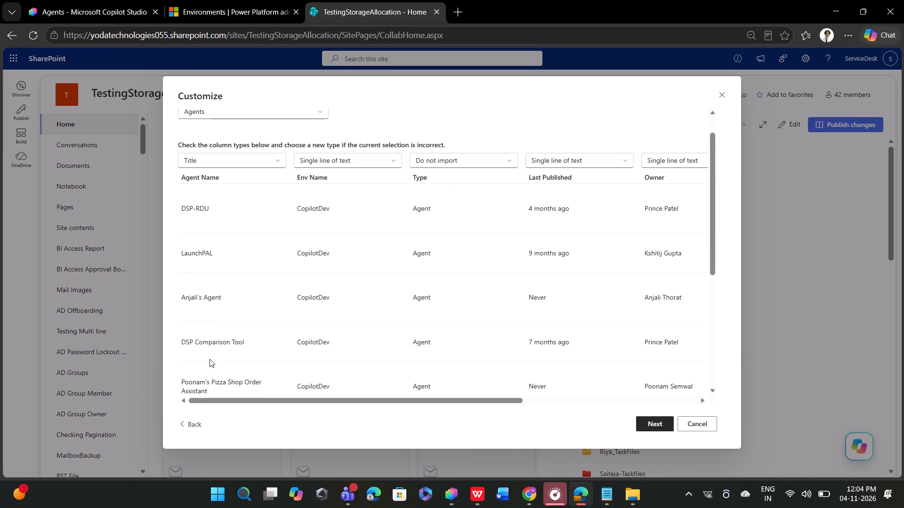
scroll(210, 359, down, 3)
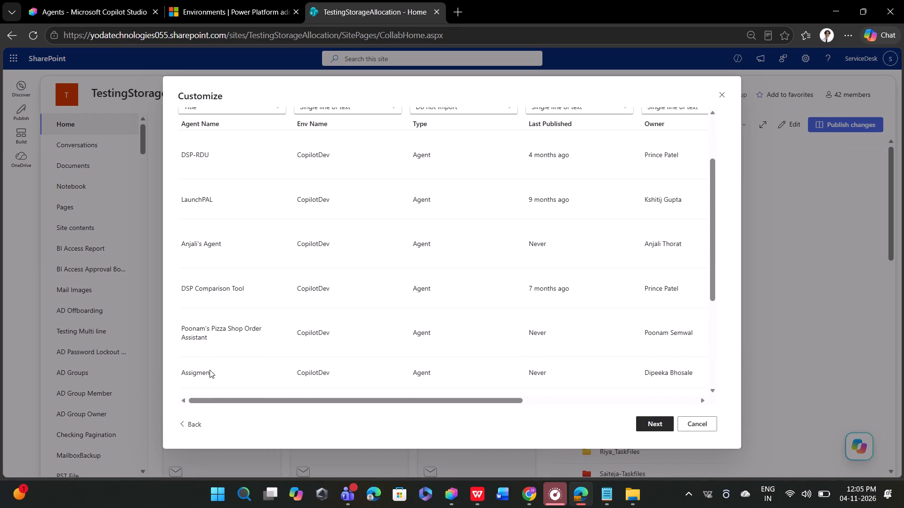
scroll(210, 370, down, 3)
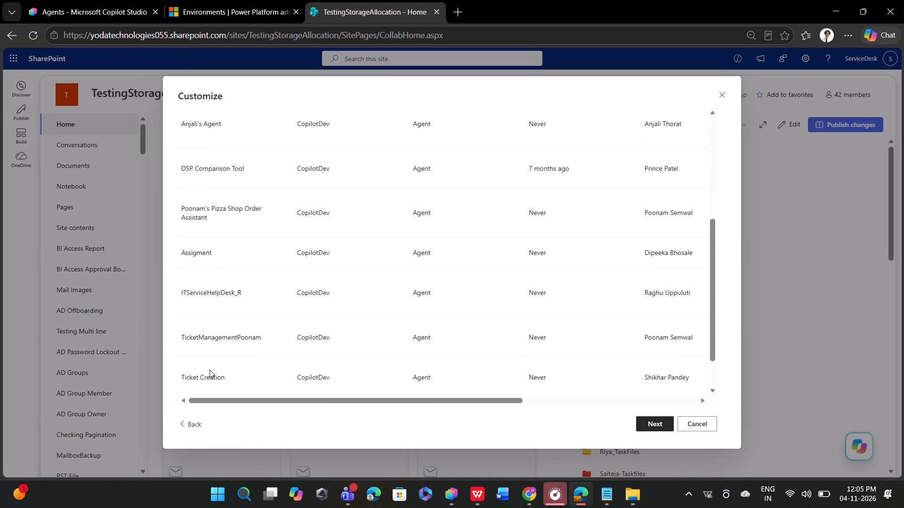
scroll(210, 370, down, 2)
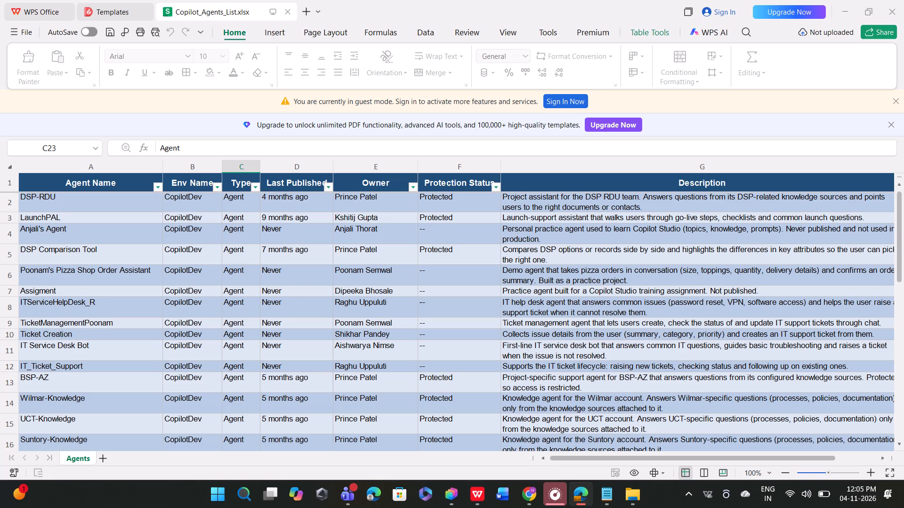
Switch to the Copilot_Agents_List workbook in WPS Office and examine all its rows down to the note below the table.
scroll(258, 325, right, 2)
scroll(258, 325, down, 2)
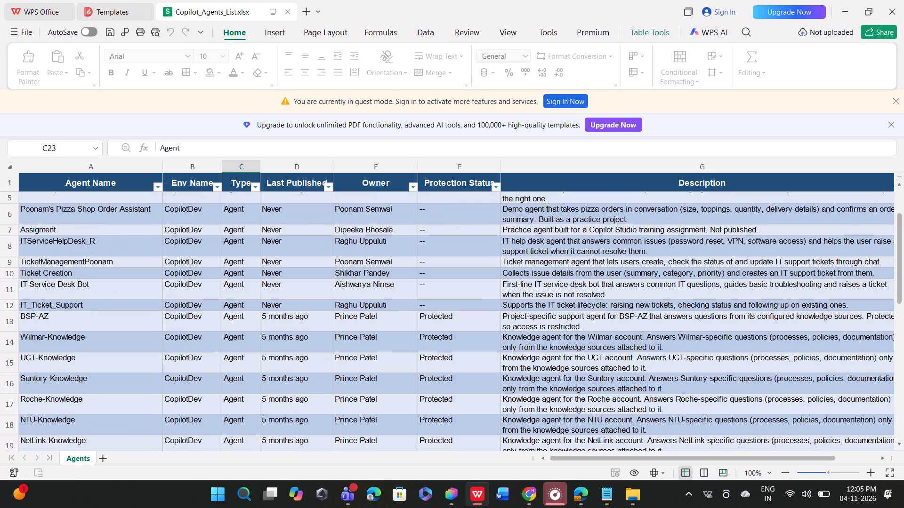
scroll(258, 325, down, 7)
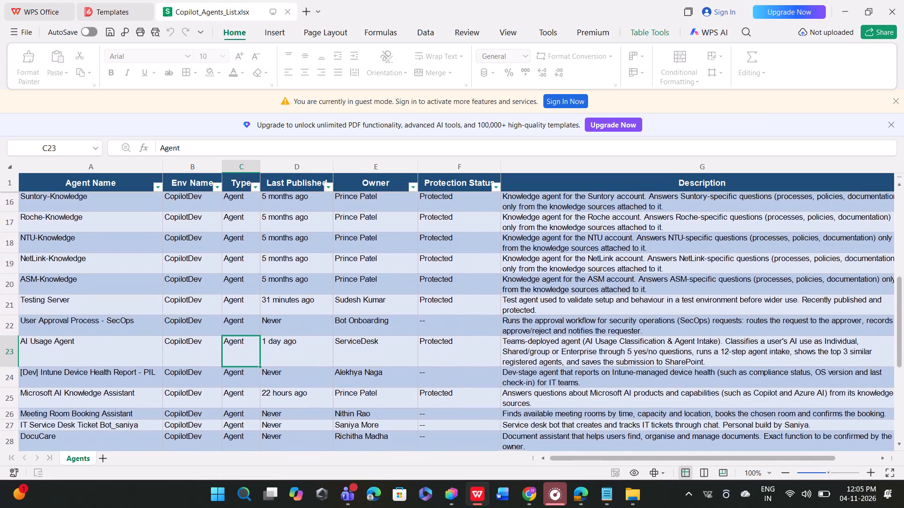
scroll(258, 325, down, 3)
scroll(258, 325, up, 6)
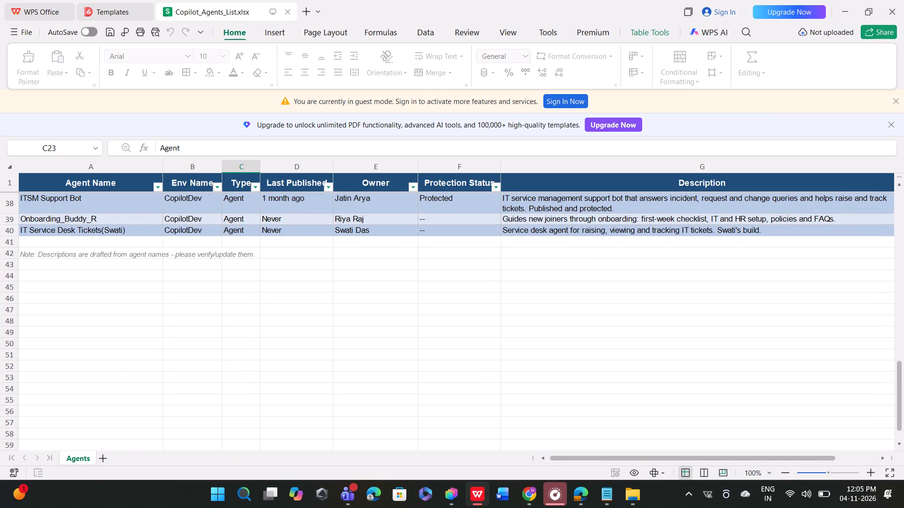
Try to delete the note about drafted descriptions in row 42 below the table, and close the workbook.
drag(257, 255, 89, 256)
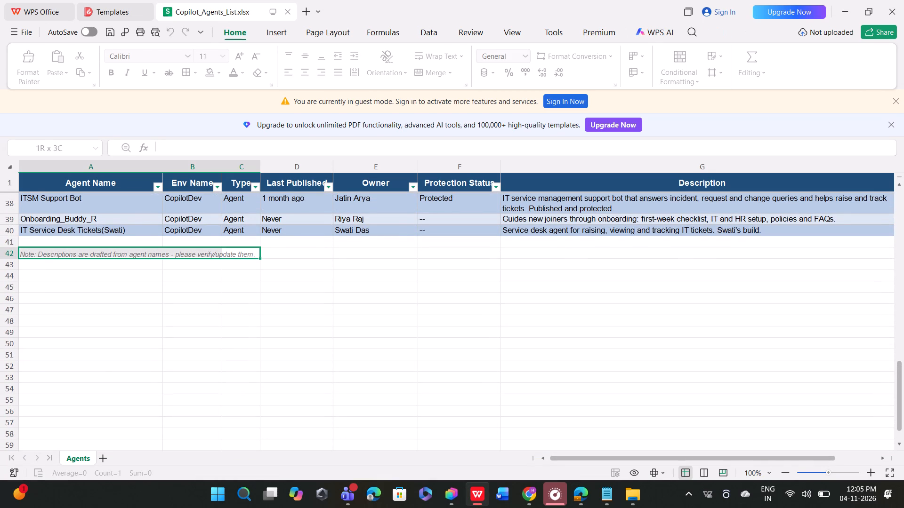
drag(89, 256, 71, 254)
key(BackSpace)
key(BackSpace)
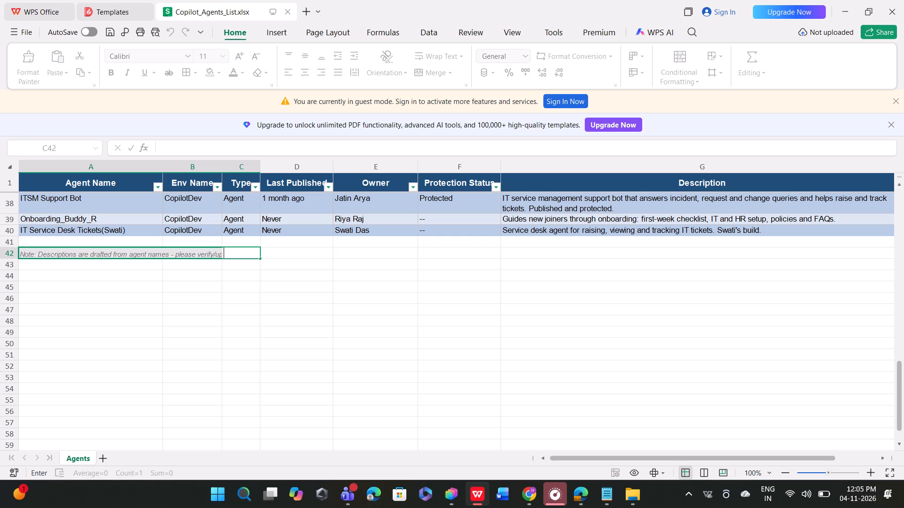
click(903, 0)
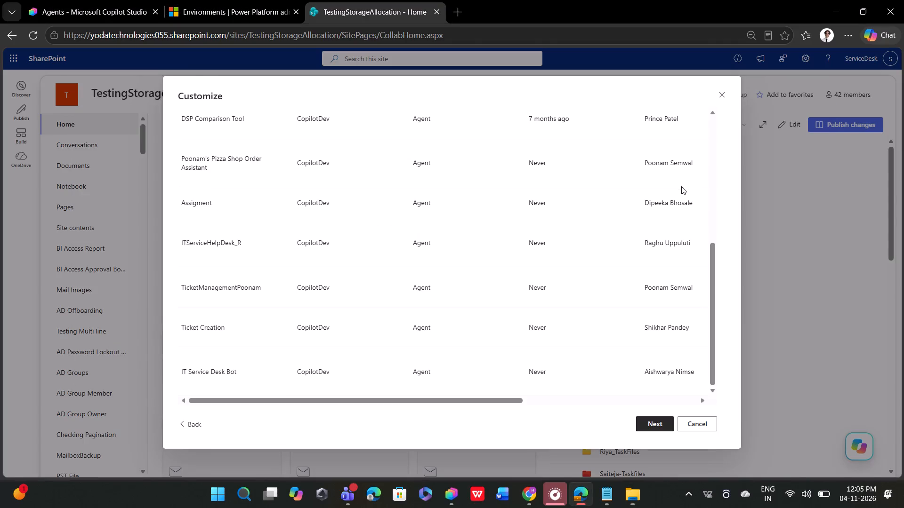
Return to the new list start options and import the Copilot_Agents_List Excel file from Downloads again.
scroll(554, 249, down, 4)
click(198, 430)
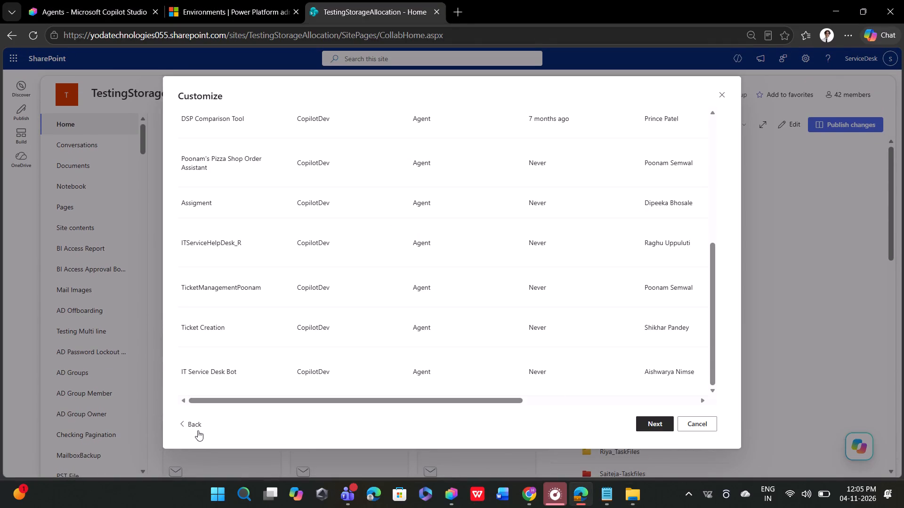
click(194, 427)
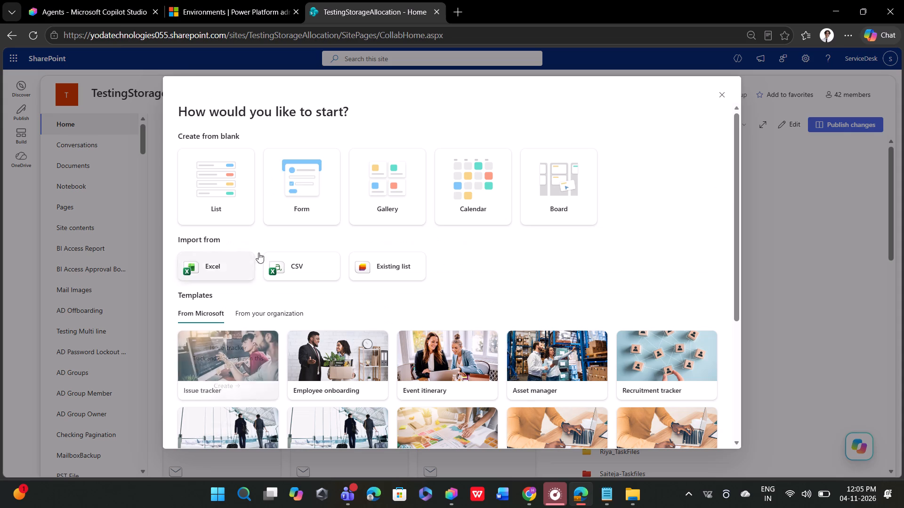
click(215, 273)
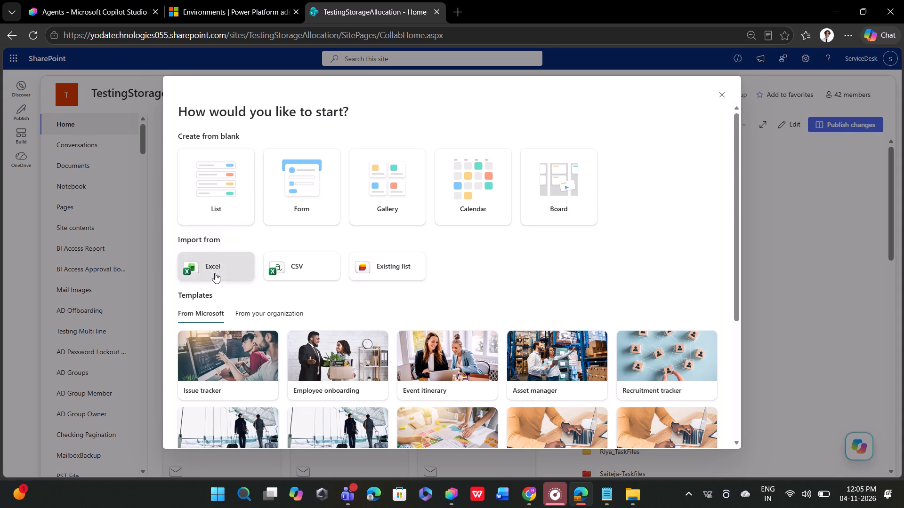
click(274, 142)
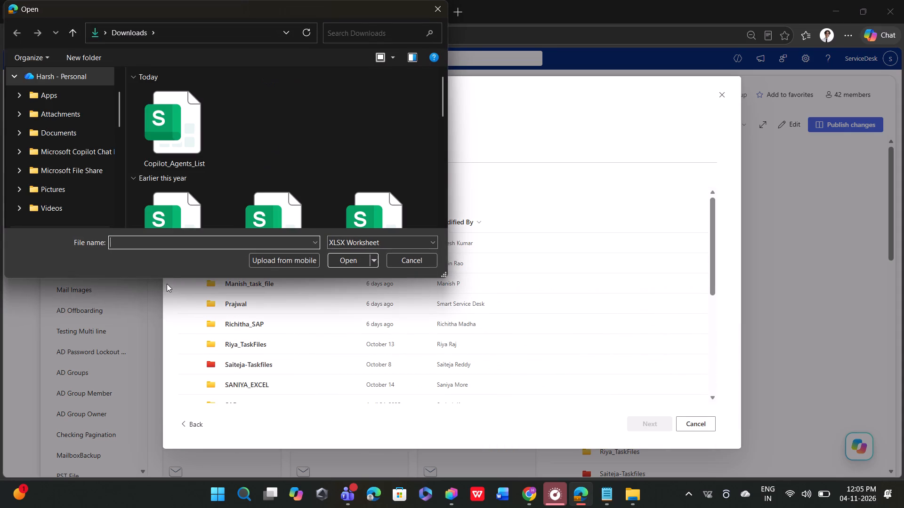
click(178, 140)
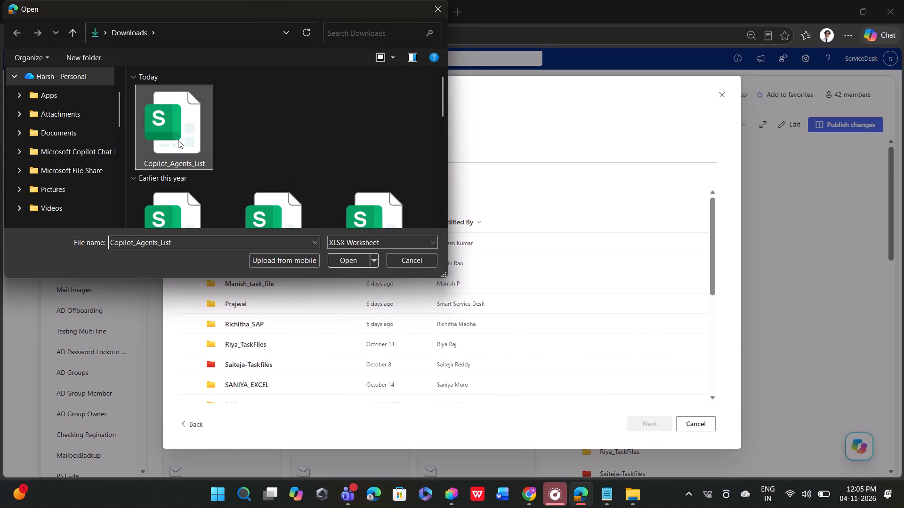
click(178, 140)
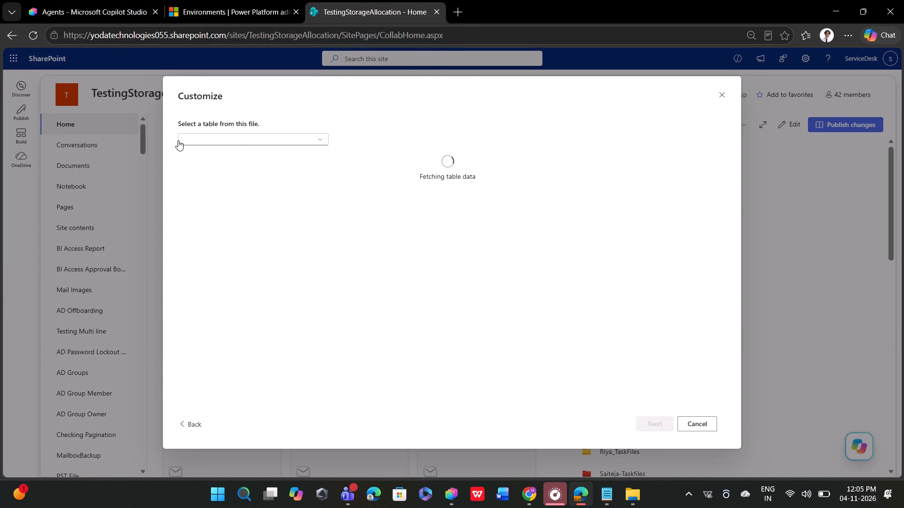
Choose the Agents table as the source for the list import and check its preview.
click(237, 137)
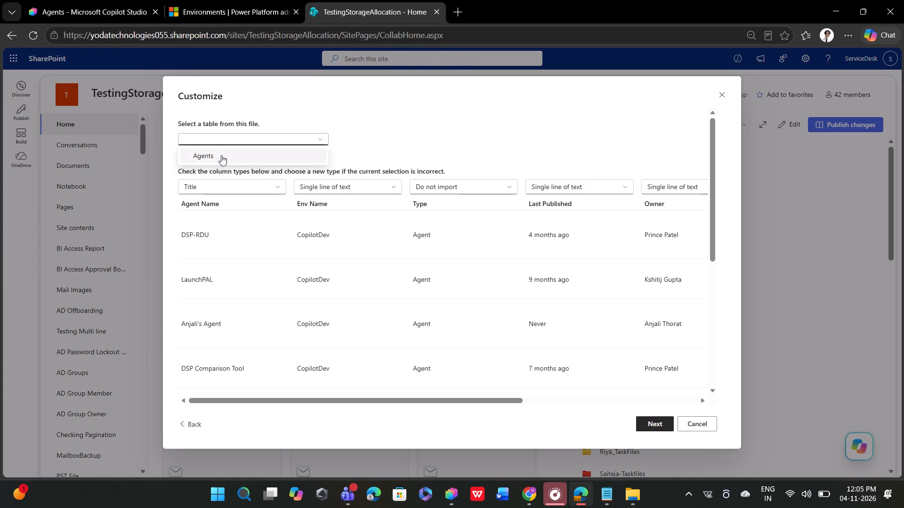
click(221, 155)
key(Return)
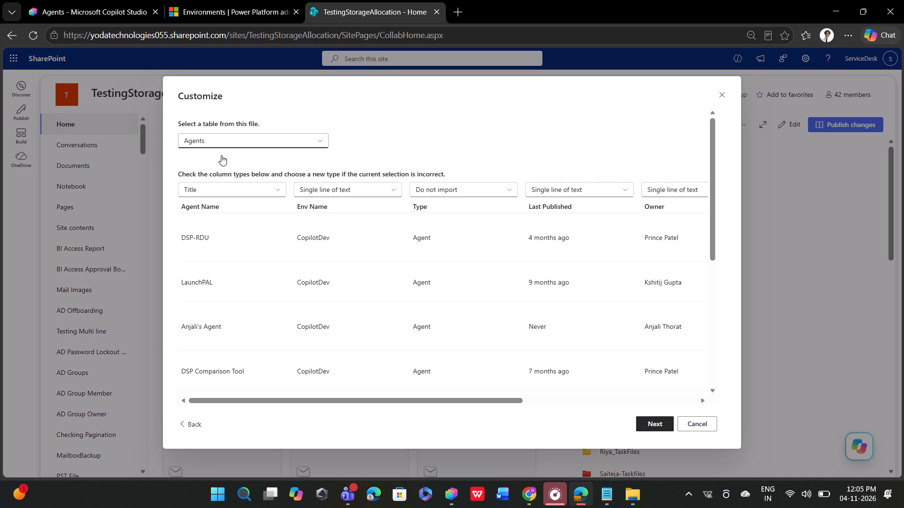